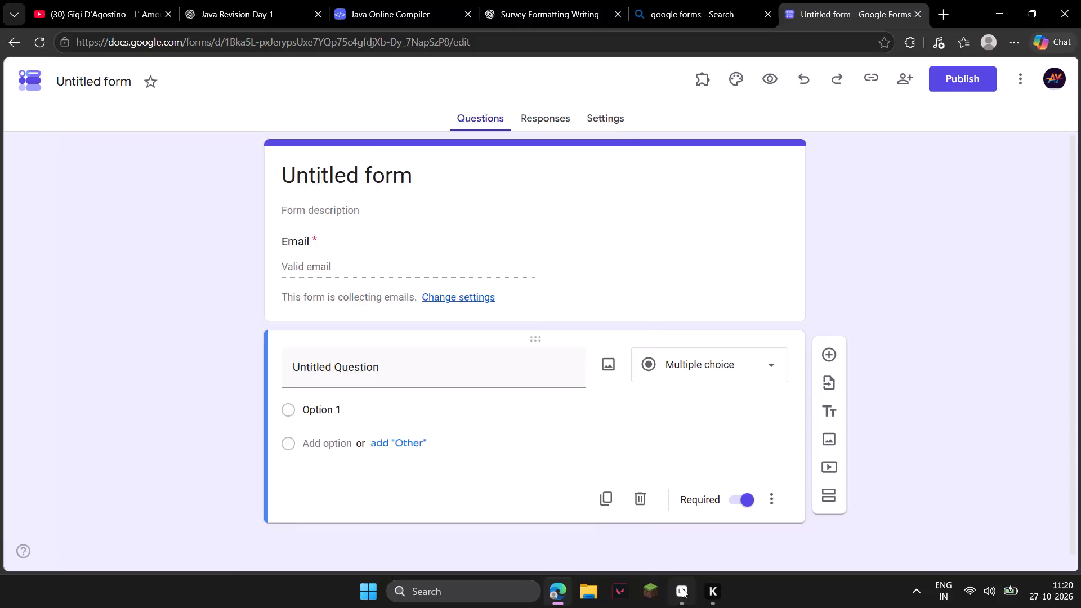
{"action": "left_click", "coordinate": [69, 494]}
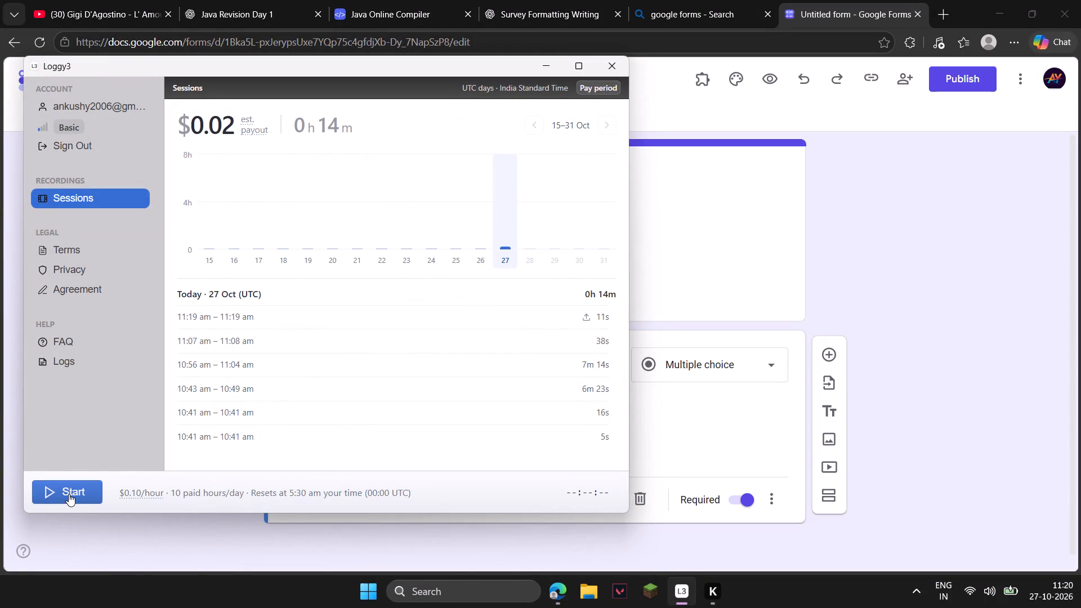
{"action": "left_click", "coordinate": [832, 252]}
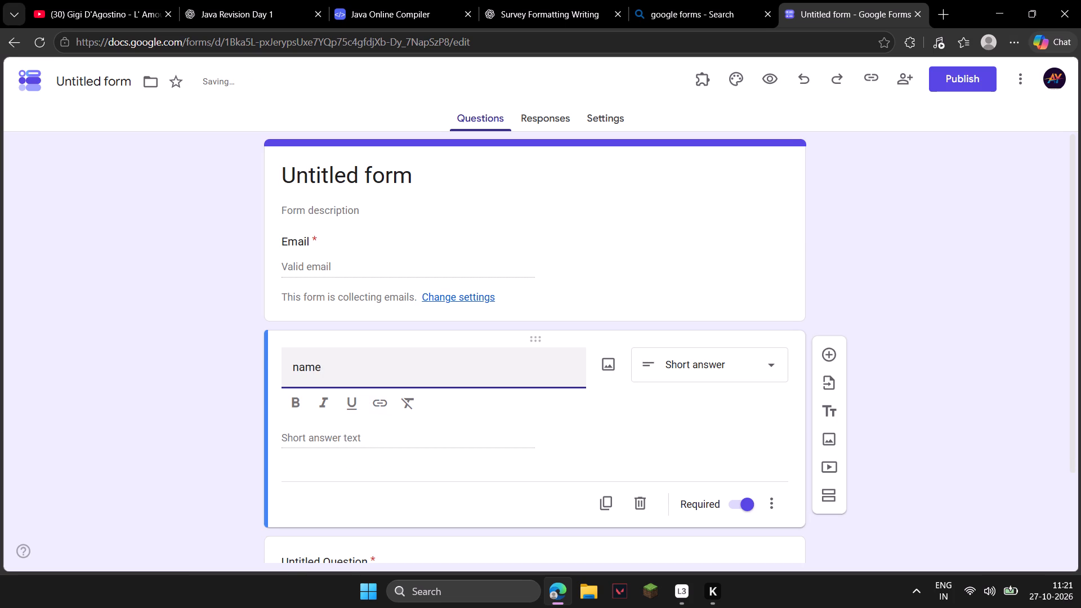
{"action": "key", "text": "BackSpace"}
{"action": "key", "text": "BackSpace"}
{"action": "key", "text": "BackSpace"}
{"action": "key", "text": "BackSpace"}
{"action": "type", "text": "NA"}
{"action": "key", "text": "BackSpace"}
{"action": "key", "text": "BackSpace"}
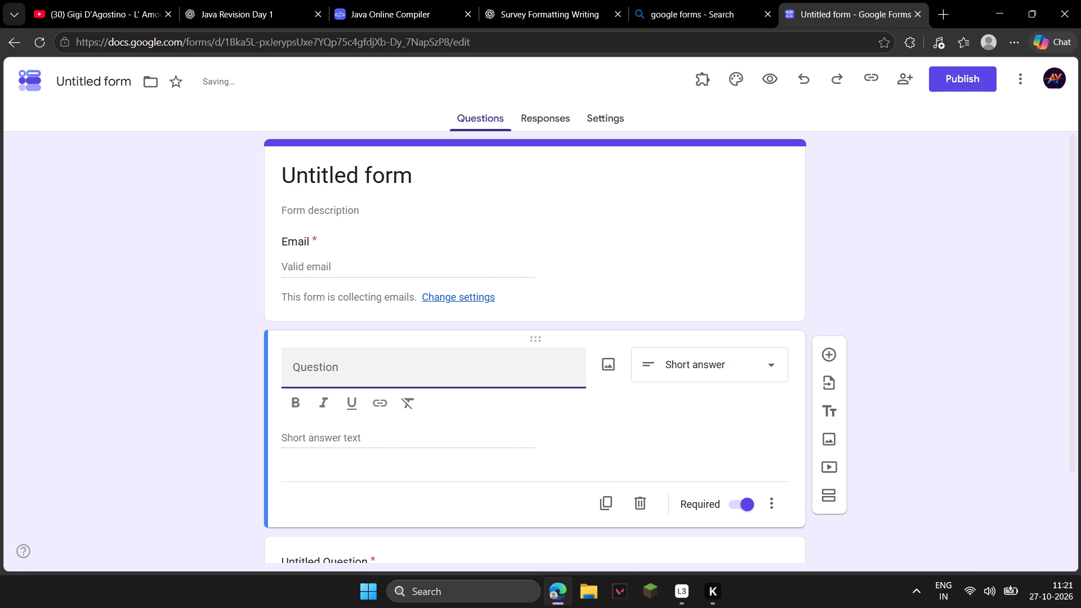
{"action": "type", "text": "YOUR NAME"}
{"action": "key", "text": "shift+colon"}
{"action": "key", "text": "BackSpace"}
Make the whole title of the new question bold.
{"action": "left_click", "coordinate": [303, 402]}
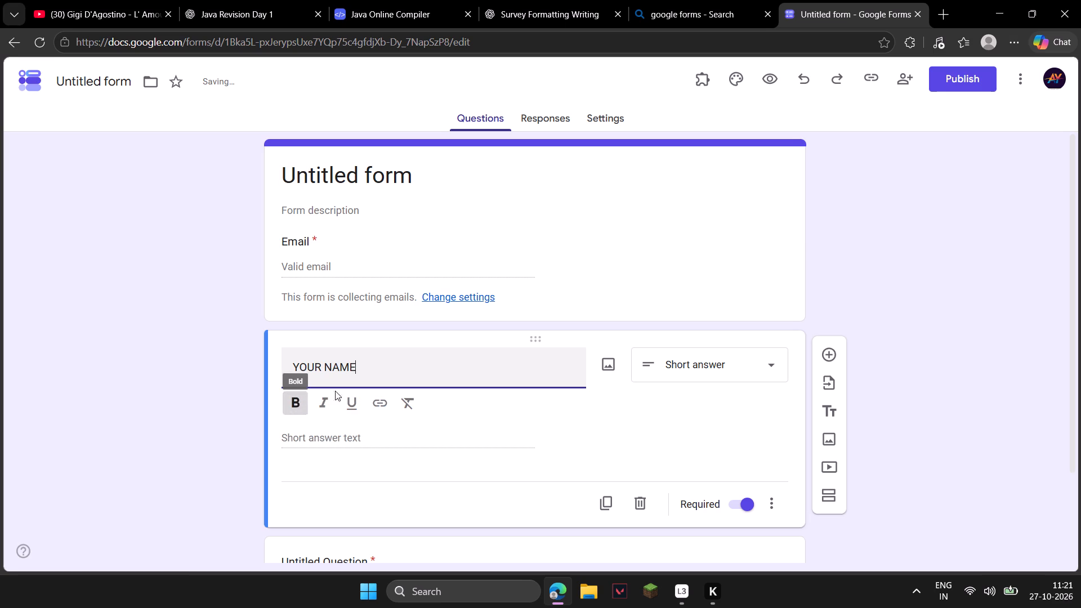
{"action": "left_click_drag", "start_coordinate": [371, 376], "coordinate": [277, 378]}
{"action": "left_click", "coordinate": [294, 403]}
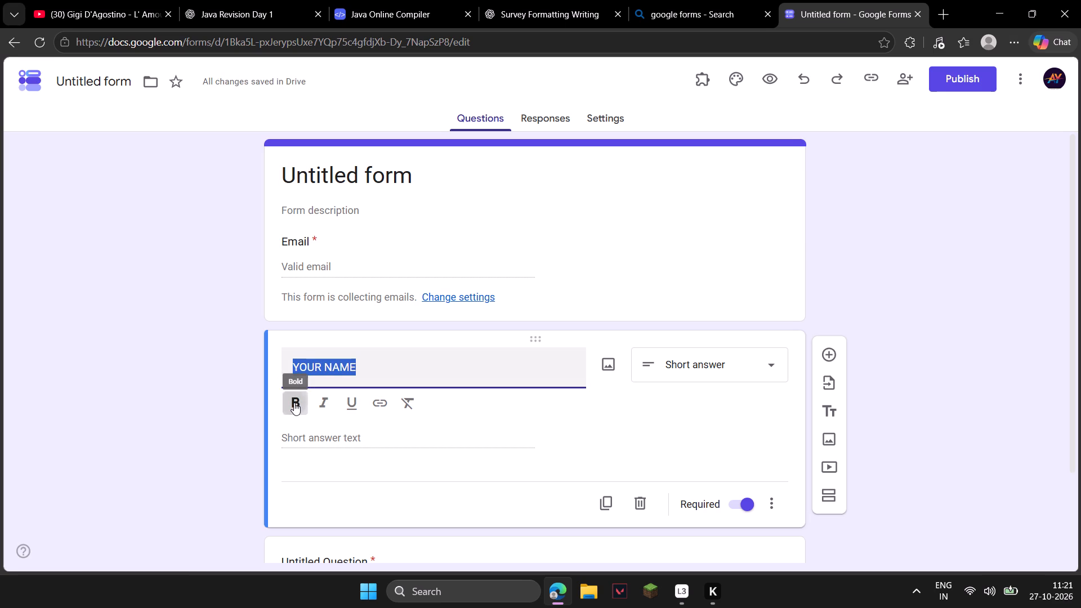
{"action": "left_click", "coordinate": [212, 392]}
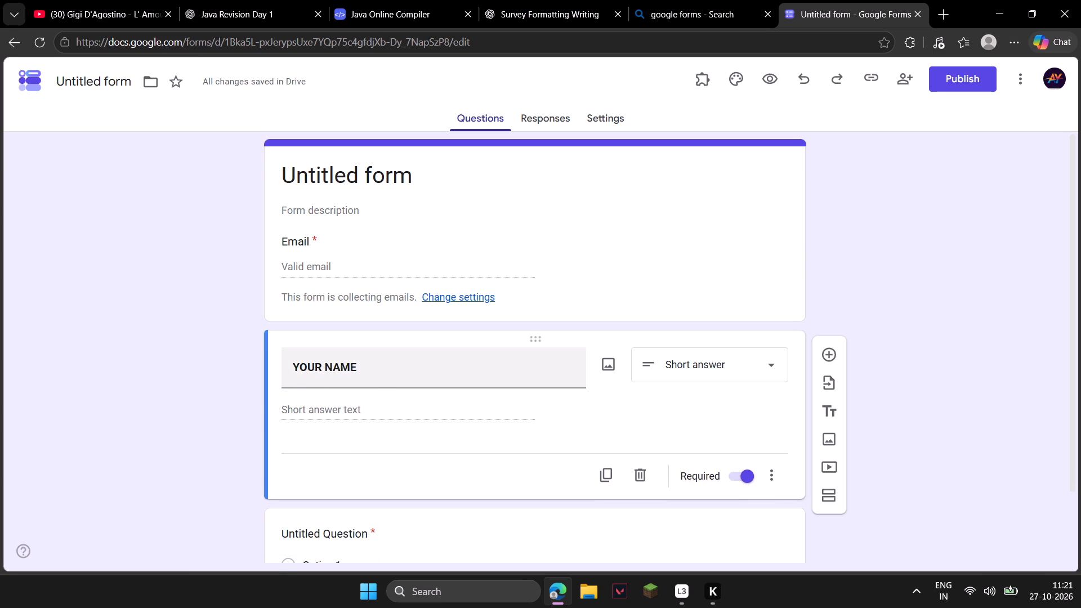
Replace the new question's title with "Name", keeping the bold formatting.
{"action": "left_click_drag", "start_coordinate": [359, 365], "coordinate": [247, 356]}
{"action": "key", "text": "BackSpace"}
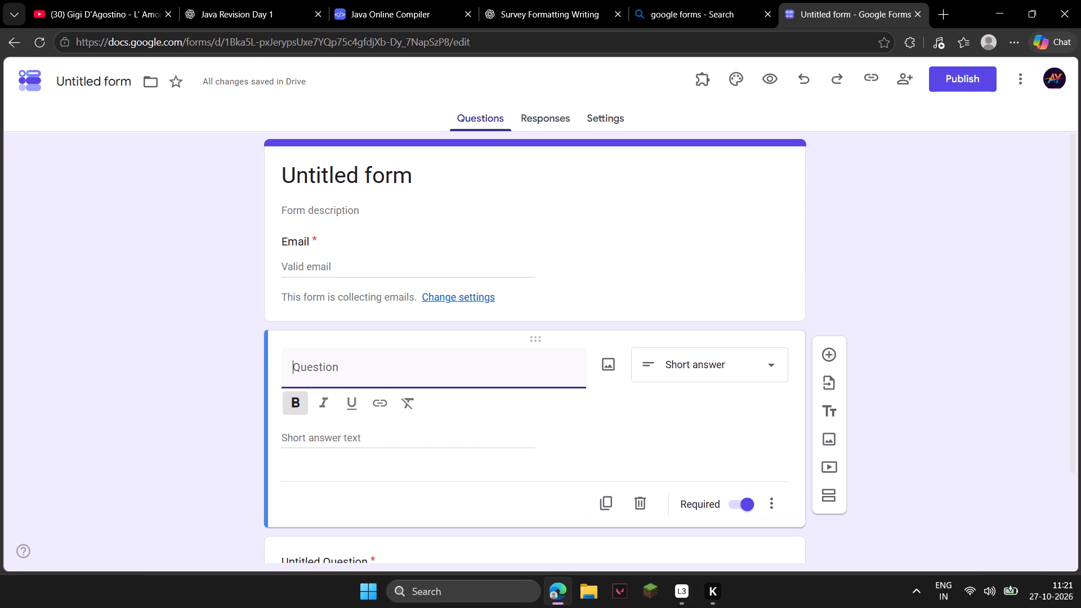
{"action": "key", "text": "n"}
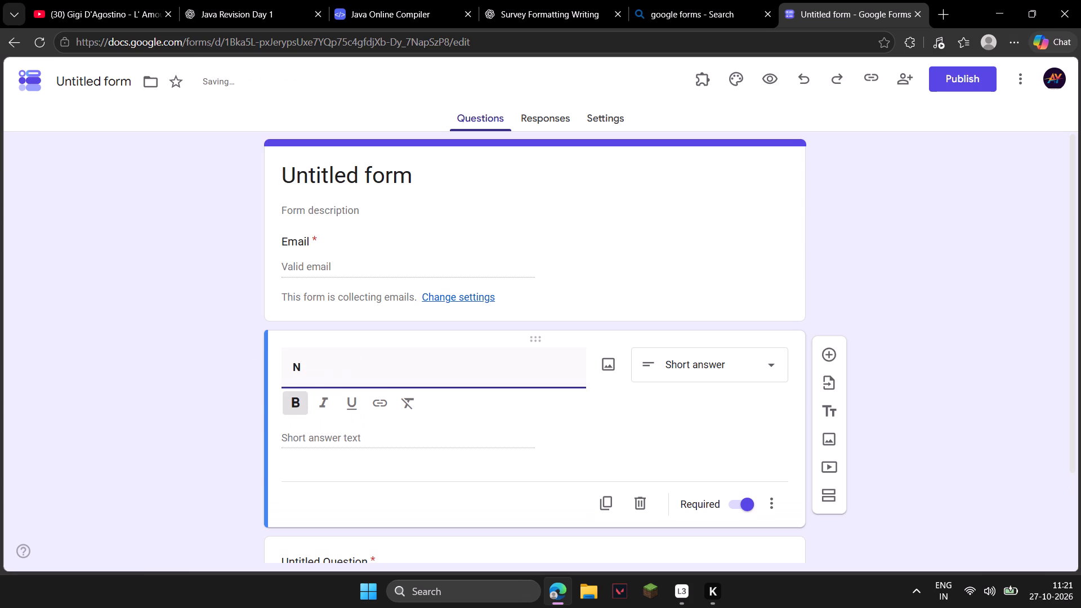
{"action": "type", "text": "amw"}
{"action": "key", "text": "BackSpace"}
{"action": "key", "text": "e"}
{"action": "left_click", "coordinate": [325, 433]}
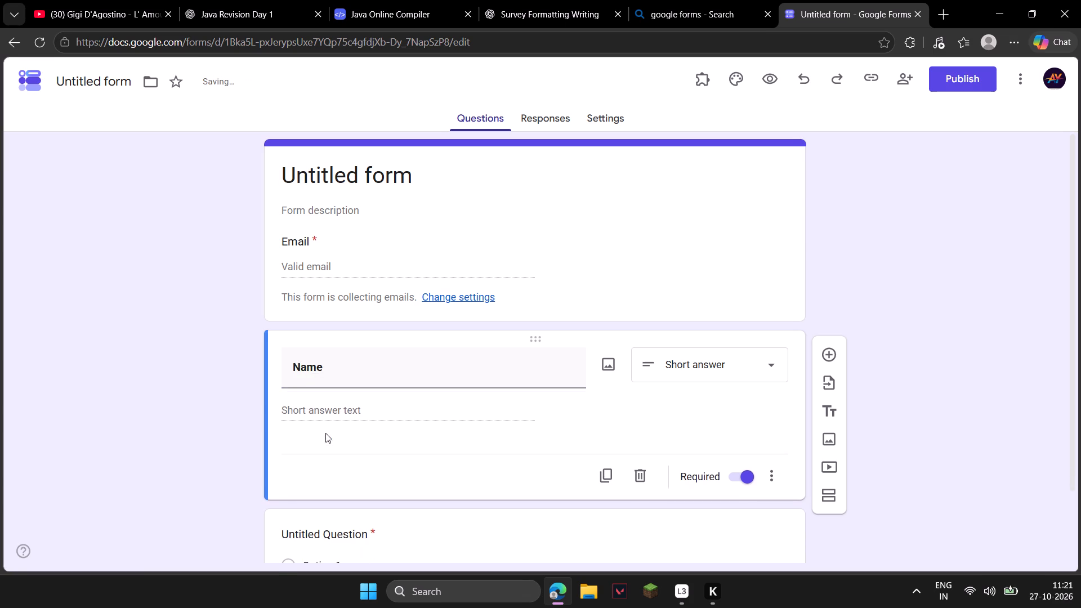
{"action": "left_click", "coordinate": [349, 411]}
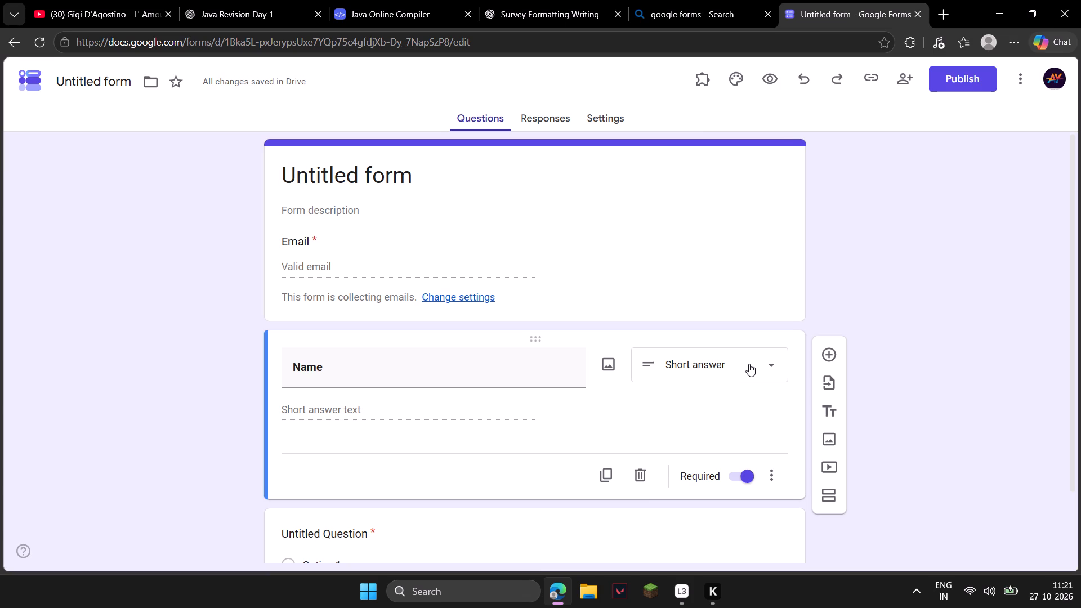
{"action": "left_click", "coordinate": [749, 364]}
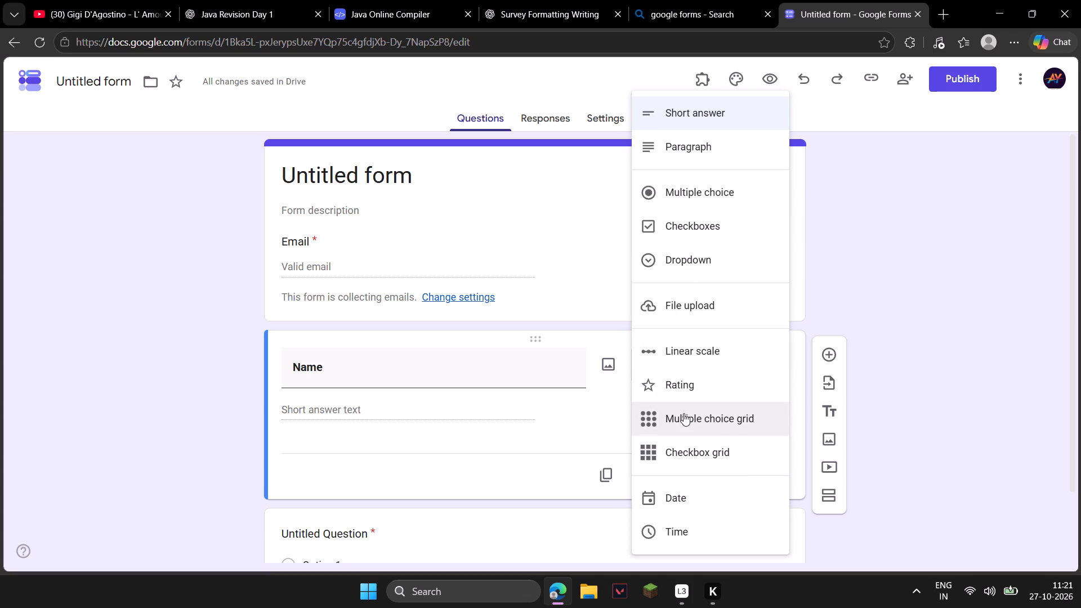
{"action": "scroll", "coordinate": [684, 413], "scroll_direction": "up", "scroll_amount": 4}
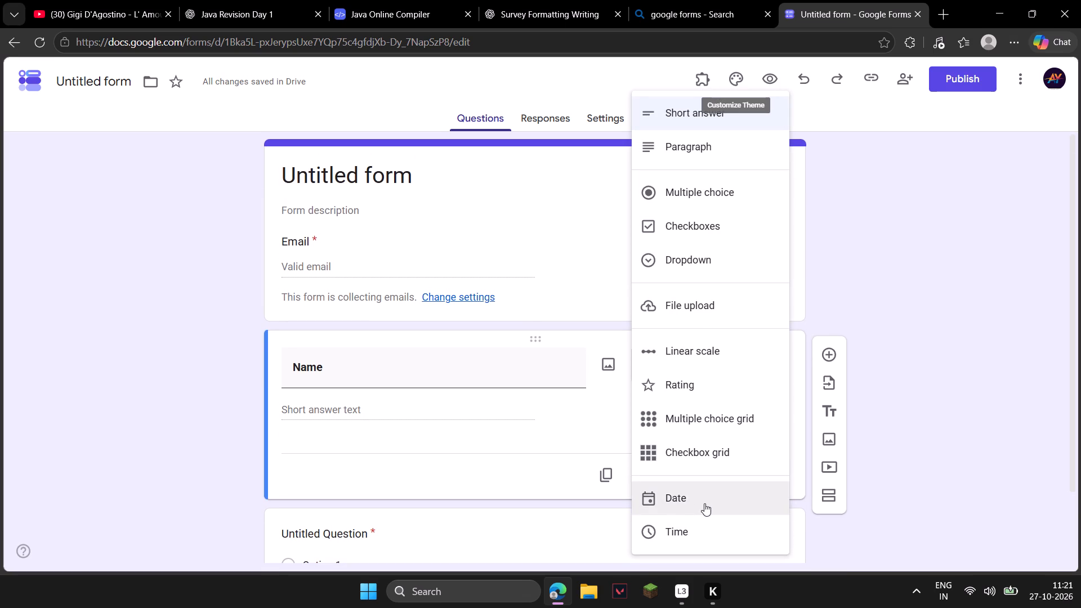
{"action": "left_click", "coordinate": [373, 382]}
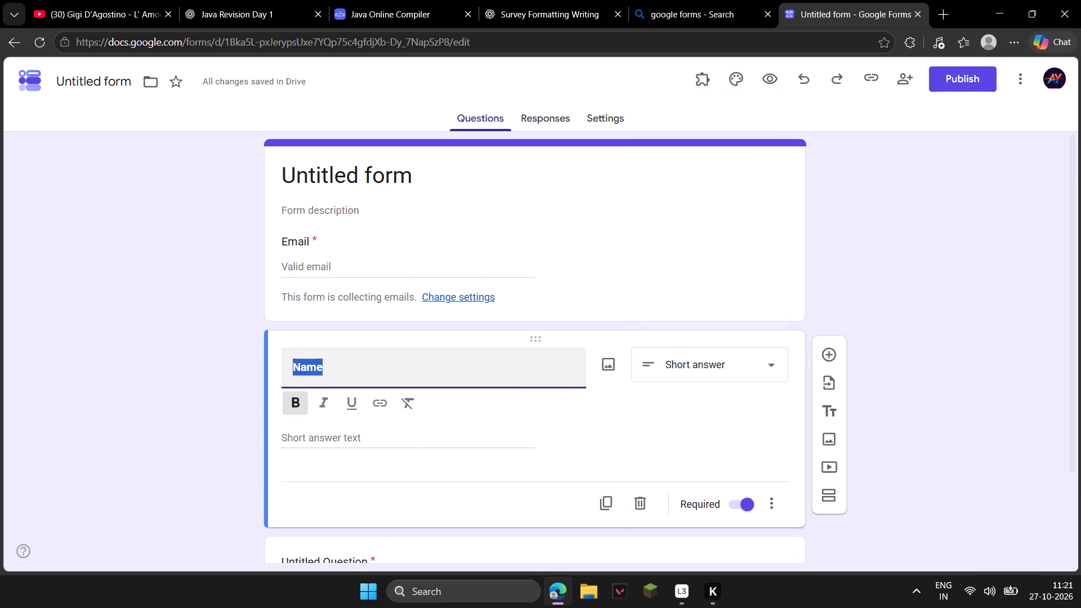
Append "(optional)" in bold to the end of the Name question's title.
{"action": "left_click", "coordinate": [364, 378]}
{"action": "key", "text": "shift+parenleft"}
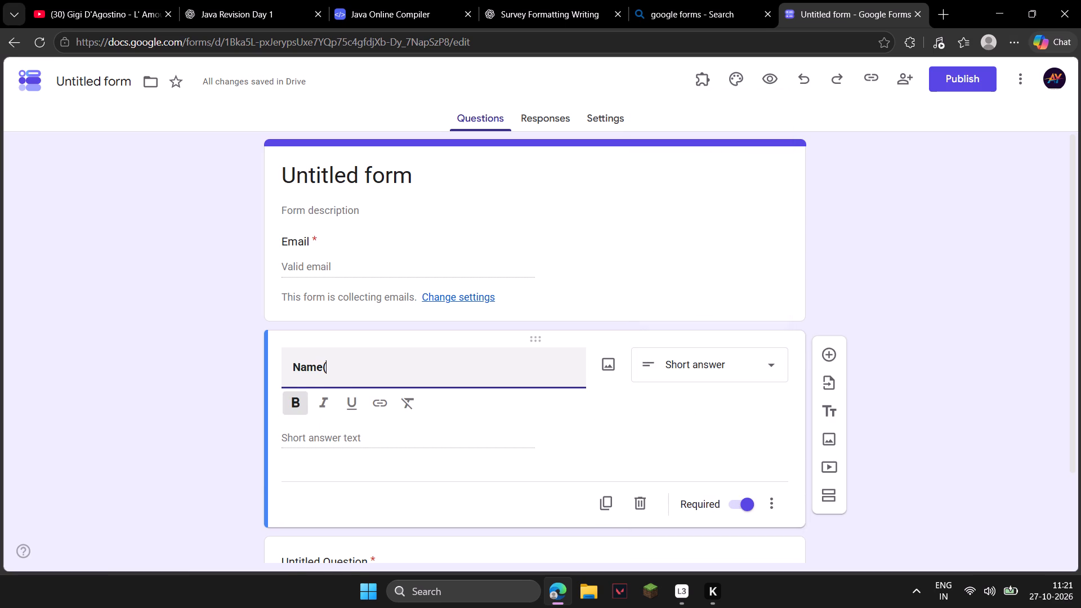
{"action": "type", "text": "optional"}
{"action": "key", "text": "shift+parenright"}
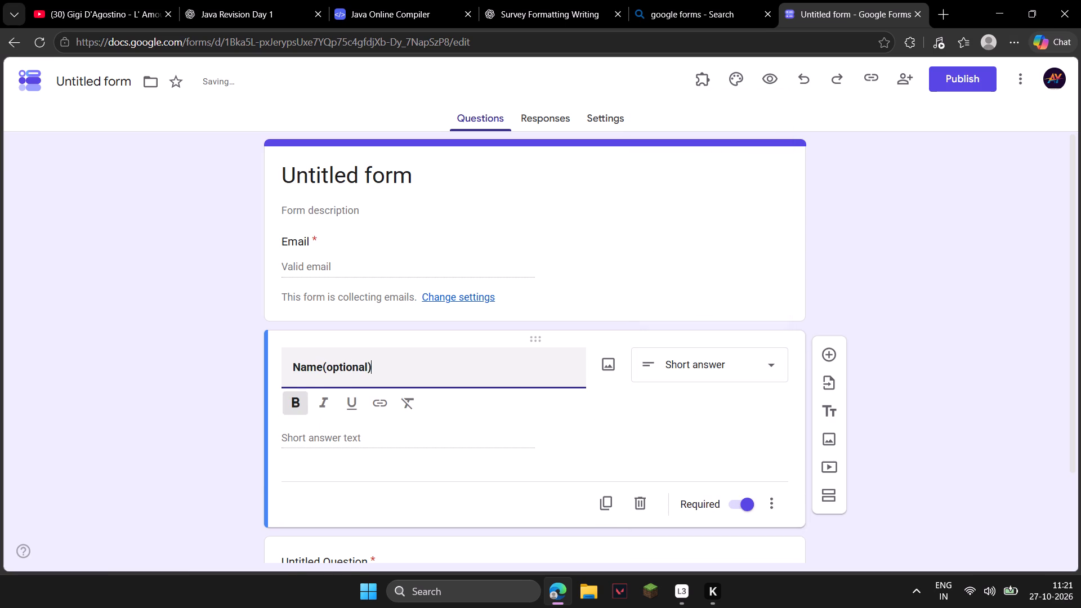
Re-enter "optional)" in the name question's title in regular weight, keeping "Name(" bold.
{"action": "key", "text": "BackSpace"}
{"action": "key", "text": "BackSpace"}
{"action": "key", "text": "BackSpace"}
{"action": "key", "text": "BackSpace"}
{"action": "key", "text": "BackSpace"}
{"action": "key", "text": "BackSpace"}
{"action": "key", "text": "BackSpace"}
{"action": "key", "text": "BackSpace"}
{"action": "key", "text": "BackSpace"}
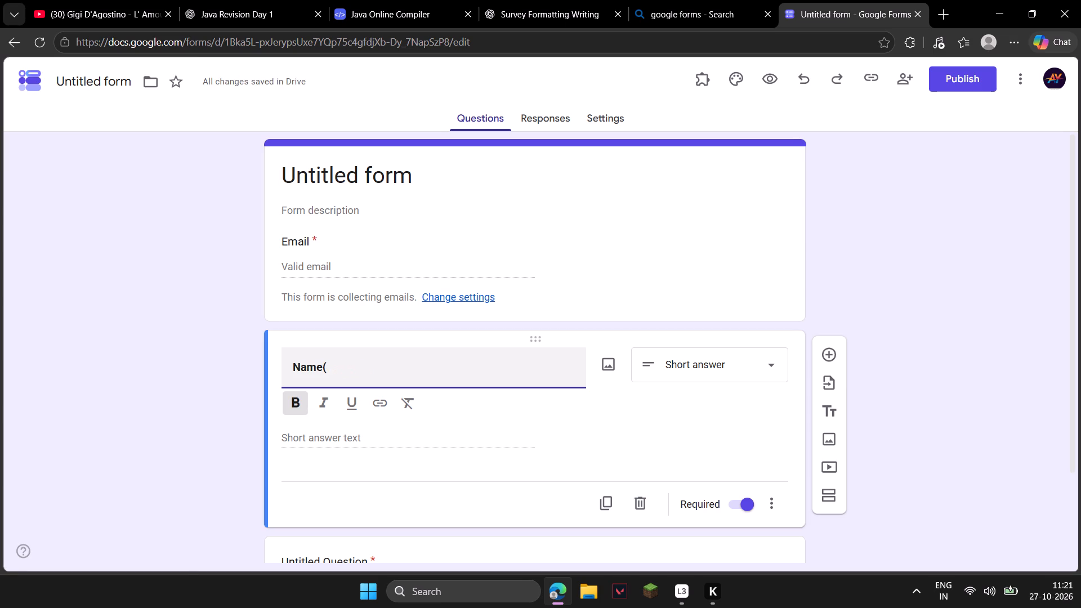
{"action": "left_click", "coordinate": [289, 400]}
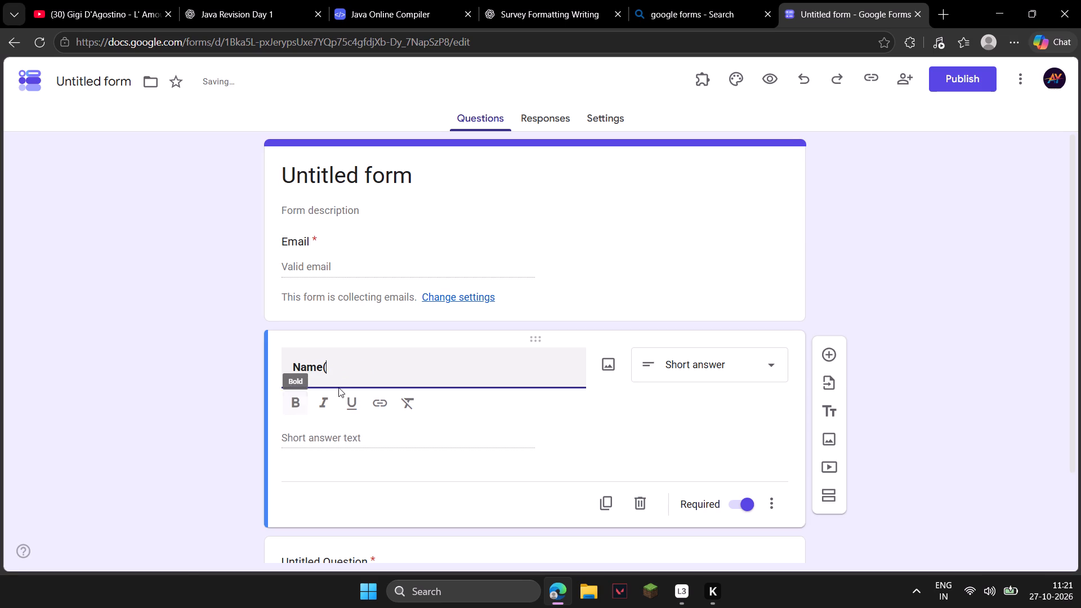
{"action": "type", "text": "optional"}
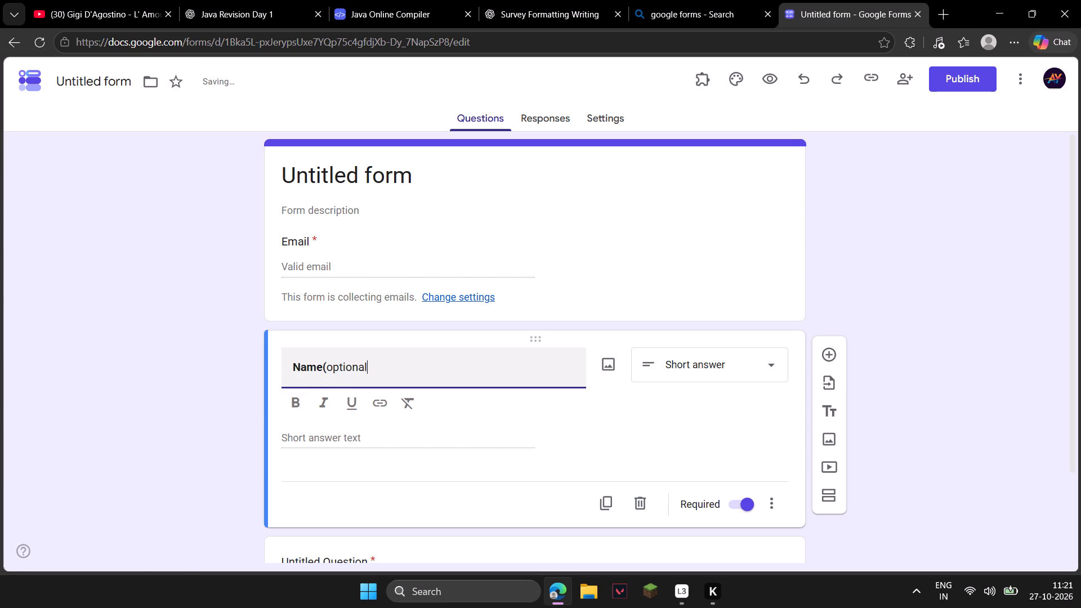
{"action": "type", "text": "0="}
{"action": "key", "text": "BackSpace"}
{"action": "key", "text": "BackSpace"}
{"action": "key", "text": "shift+parenright"}
{"action": "key", "text": "BackSpace"}
{"action": "key", "text": "shift+parenright"}
{"action": "left_click", "coordinate": [290, 404]}
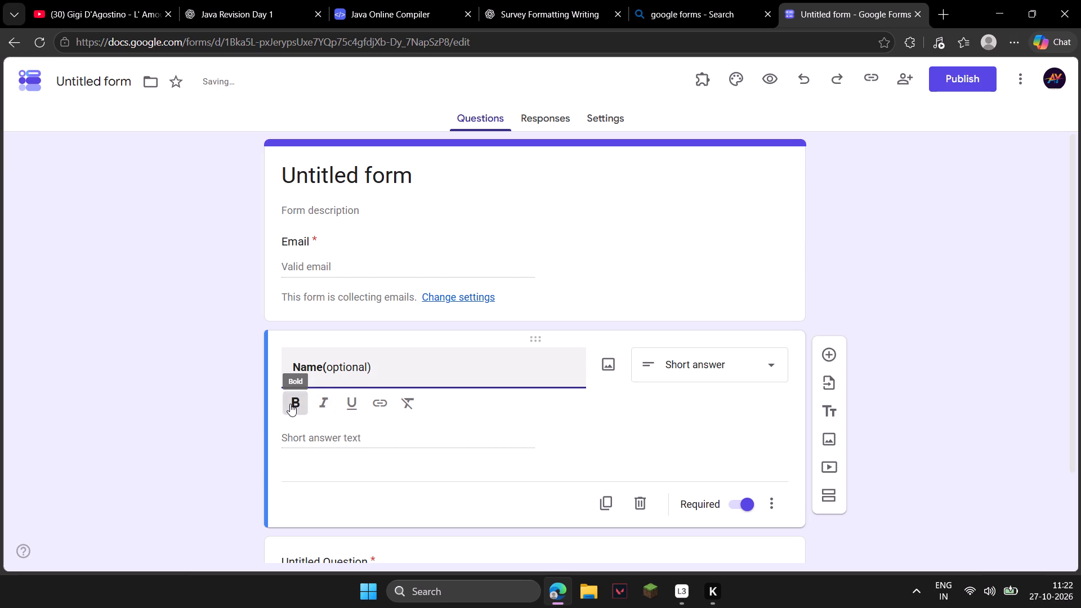
{"action": "key", "text": "BackSpace"}
{"action": "key", "text": "0"}
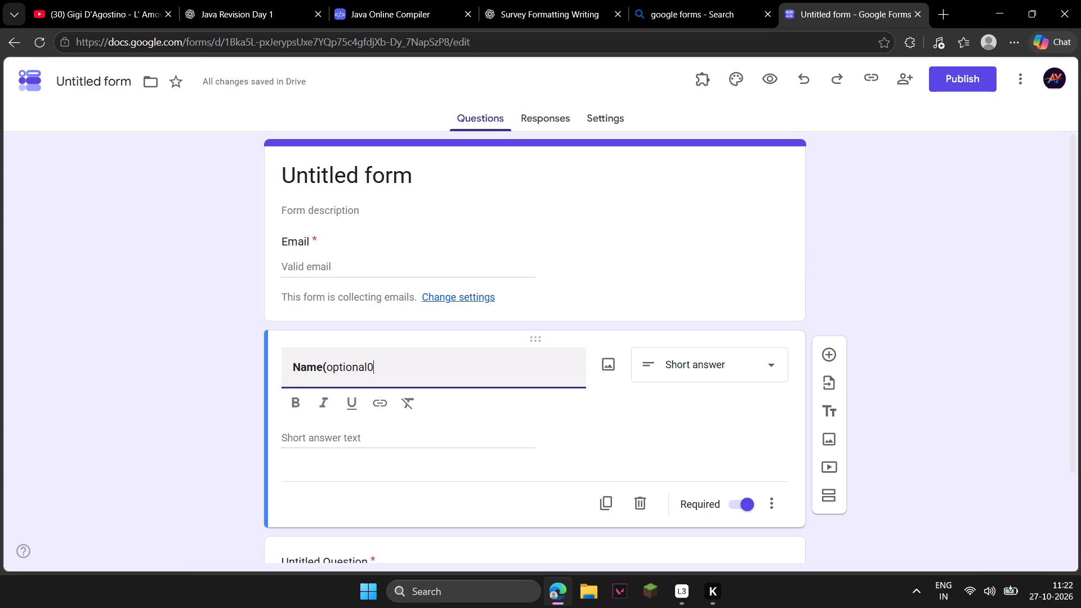
{"action": "key", "text": "BackSpace"}
{"action": "key", "text": "shift+parenright"}
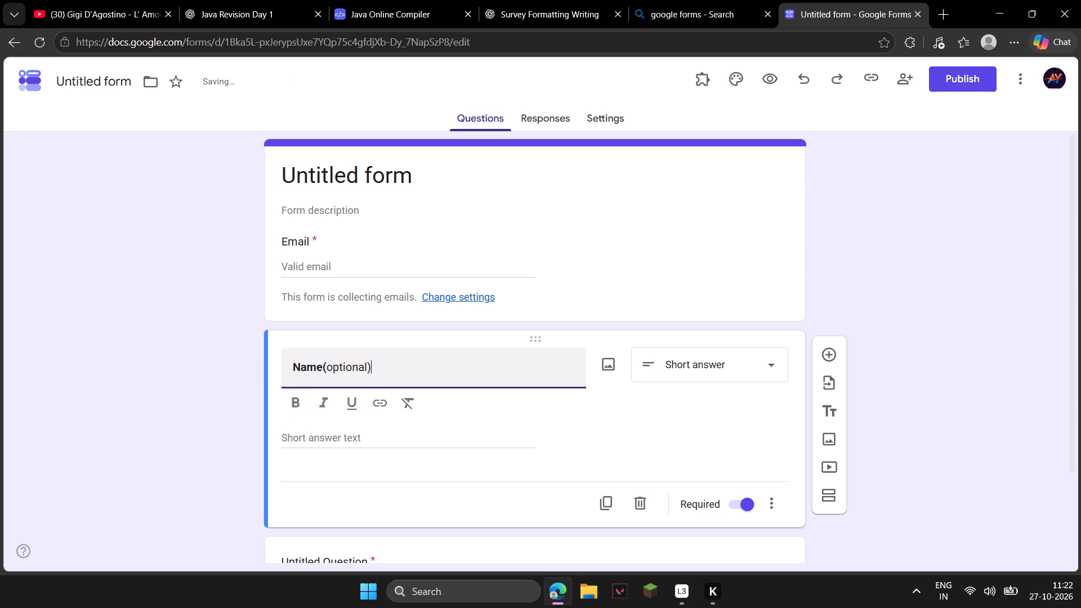
{"action": "left_click_drag", "start_coordinate": [386, 372], "coordinate": [324, 368]}
{"action": "left_click", "coordinate": [193, 373]}
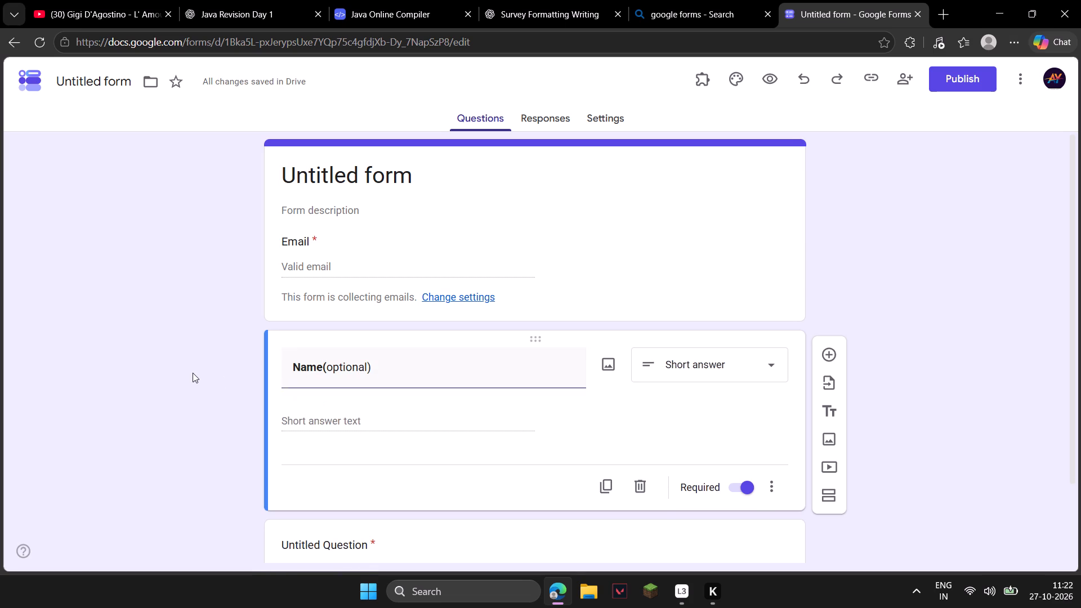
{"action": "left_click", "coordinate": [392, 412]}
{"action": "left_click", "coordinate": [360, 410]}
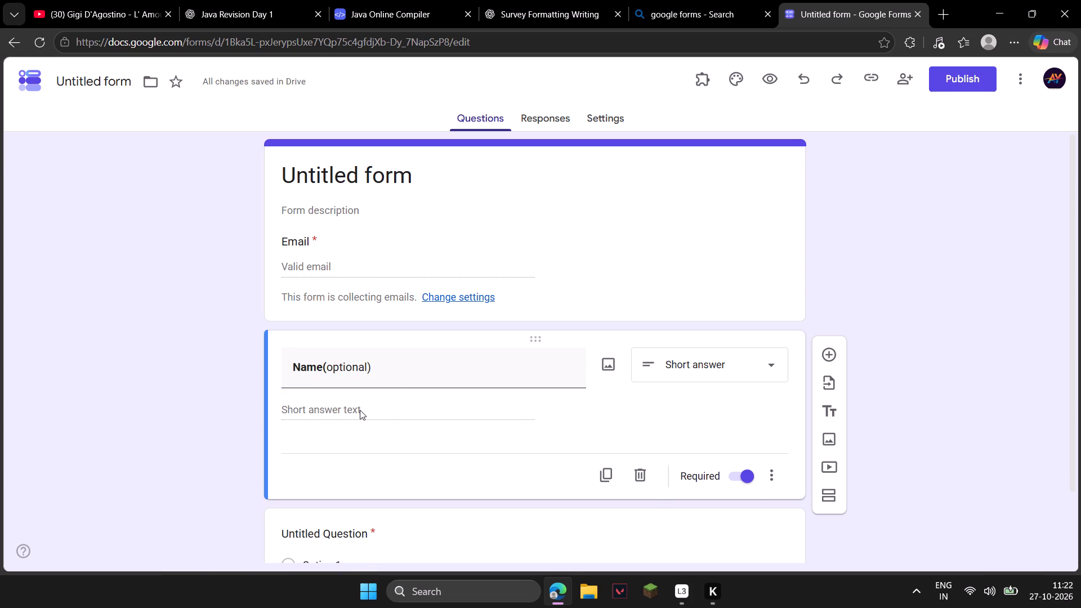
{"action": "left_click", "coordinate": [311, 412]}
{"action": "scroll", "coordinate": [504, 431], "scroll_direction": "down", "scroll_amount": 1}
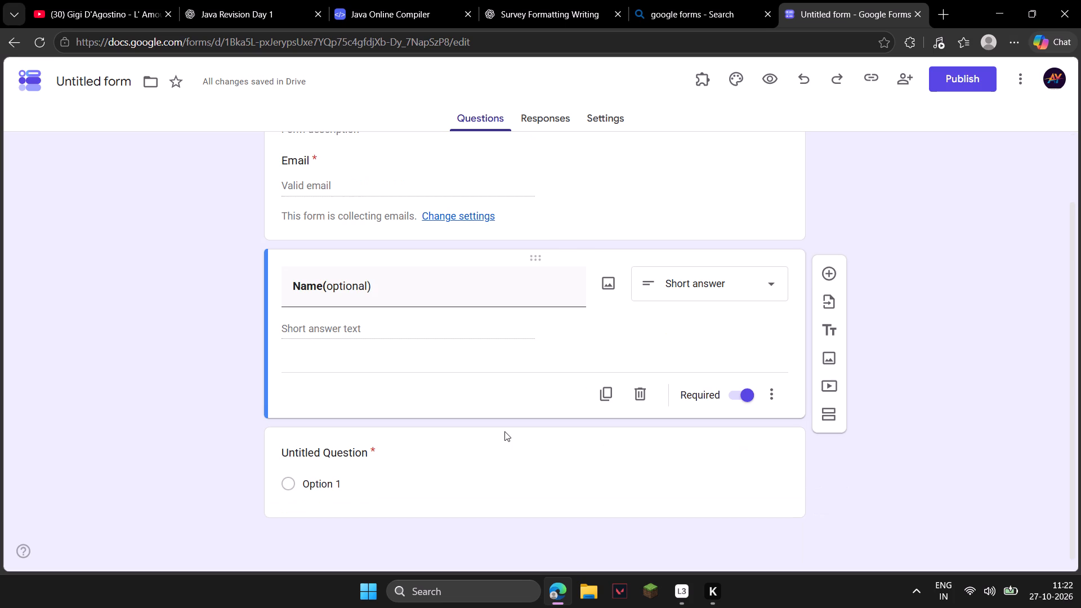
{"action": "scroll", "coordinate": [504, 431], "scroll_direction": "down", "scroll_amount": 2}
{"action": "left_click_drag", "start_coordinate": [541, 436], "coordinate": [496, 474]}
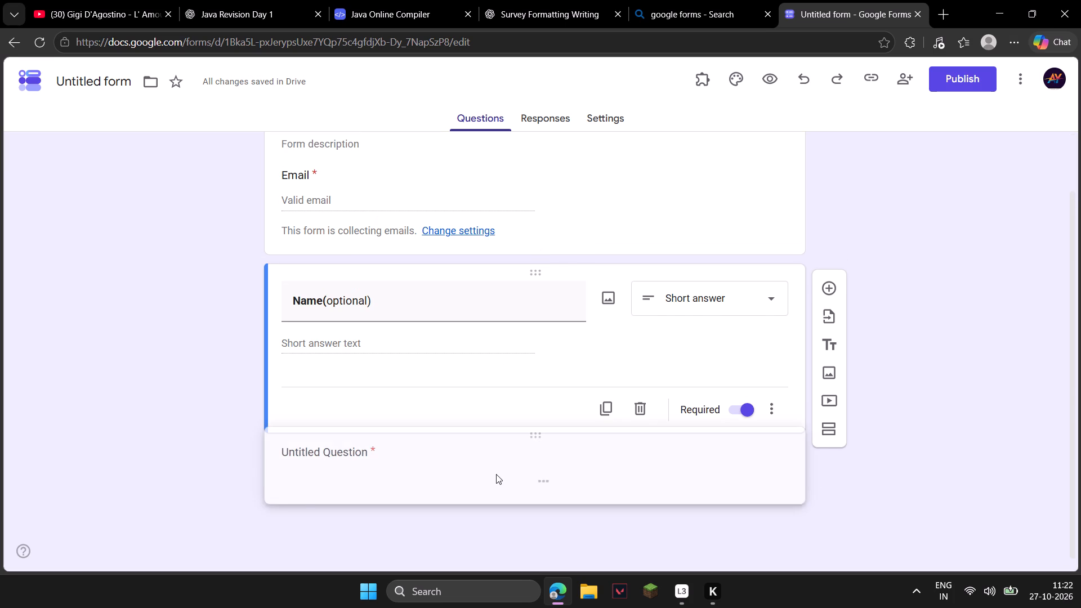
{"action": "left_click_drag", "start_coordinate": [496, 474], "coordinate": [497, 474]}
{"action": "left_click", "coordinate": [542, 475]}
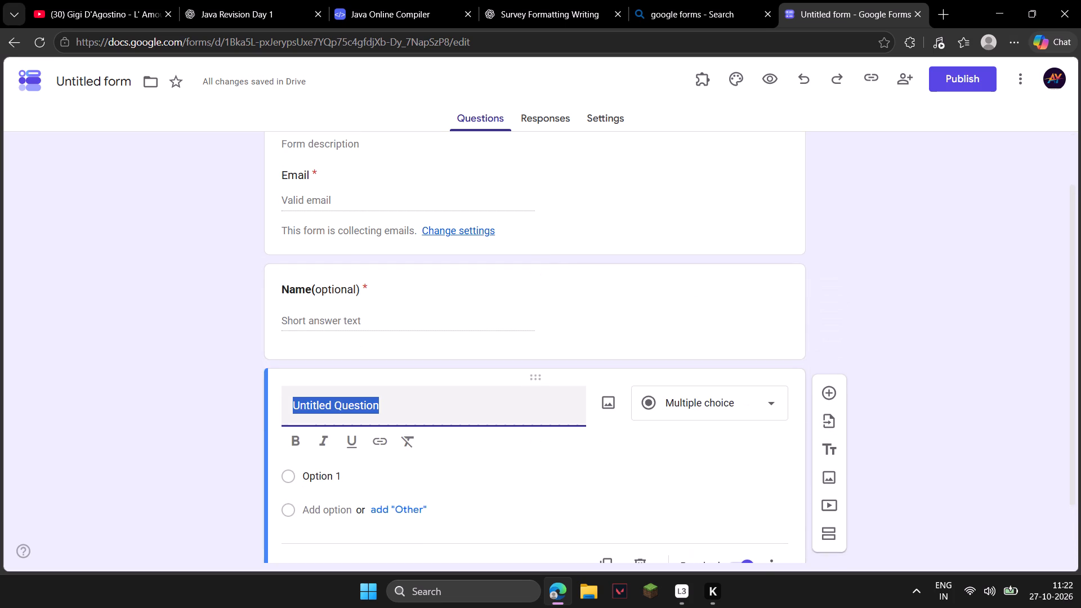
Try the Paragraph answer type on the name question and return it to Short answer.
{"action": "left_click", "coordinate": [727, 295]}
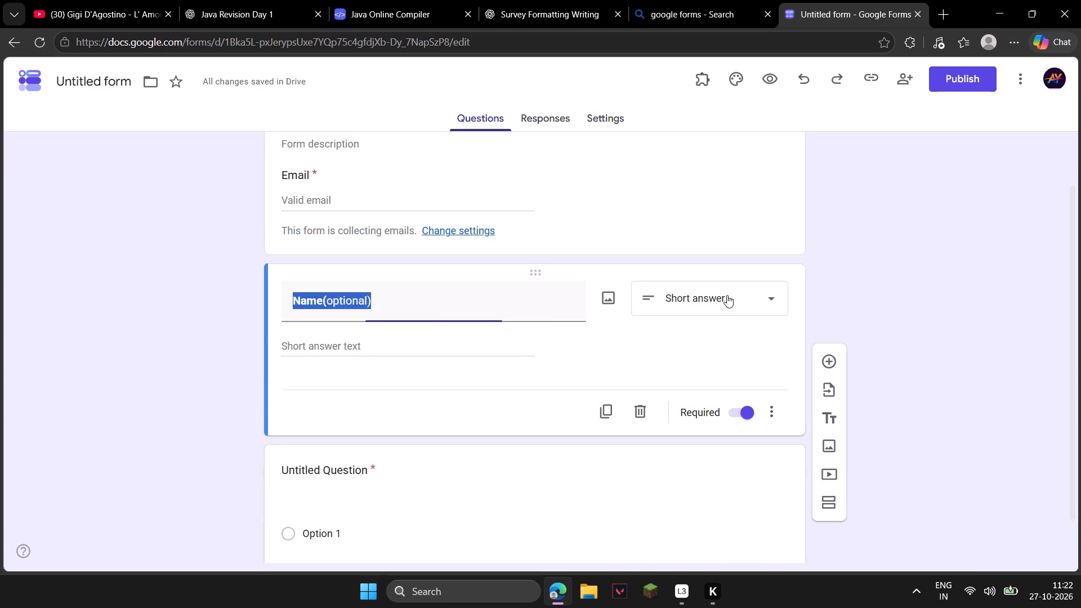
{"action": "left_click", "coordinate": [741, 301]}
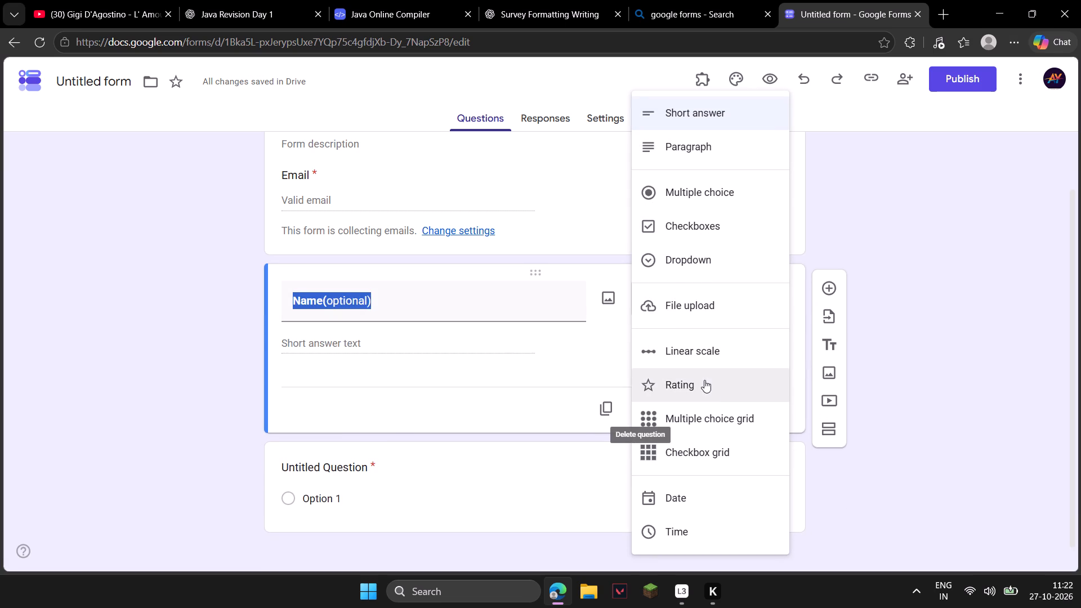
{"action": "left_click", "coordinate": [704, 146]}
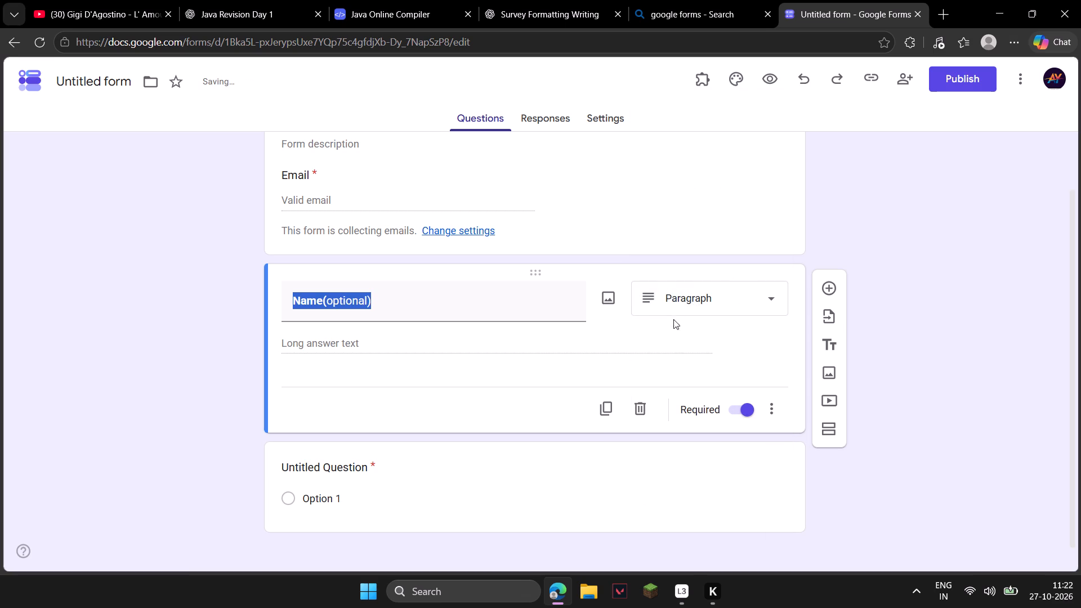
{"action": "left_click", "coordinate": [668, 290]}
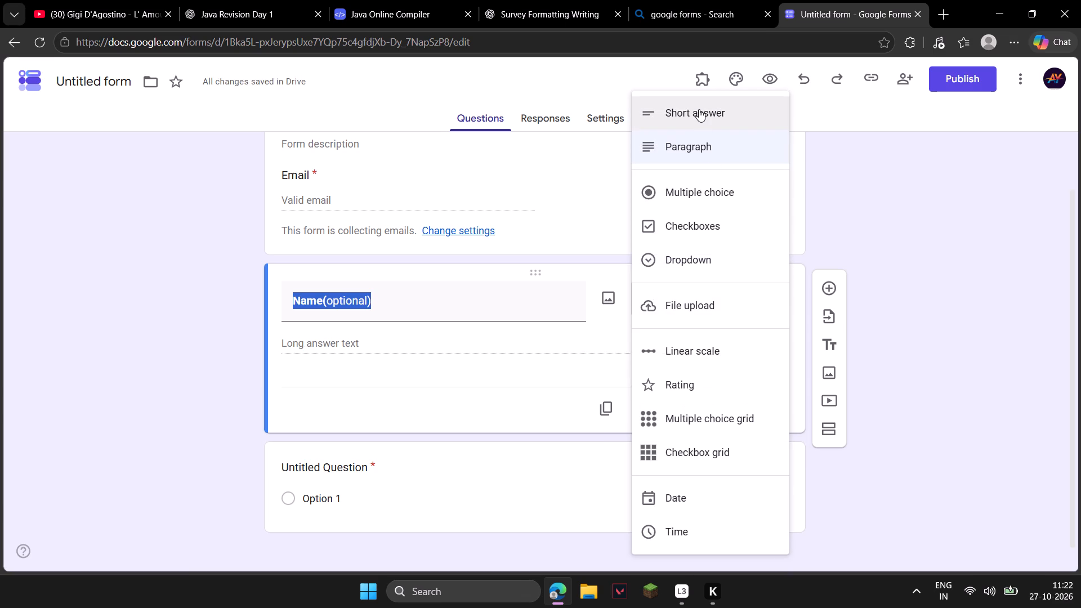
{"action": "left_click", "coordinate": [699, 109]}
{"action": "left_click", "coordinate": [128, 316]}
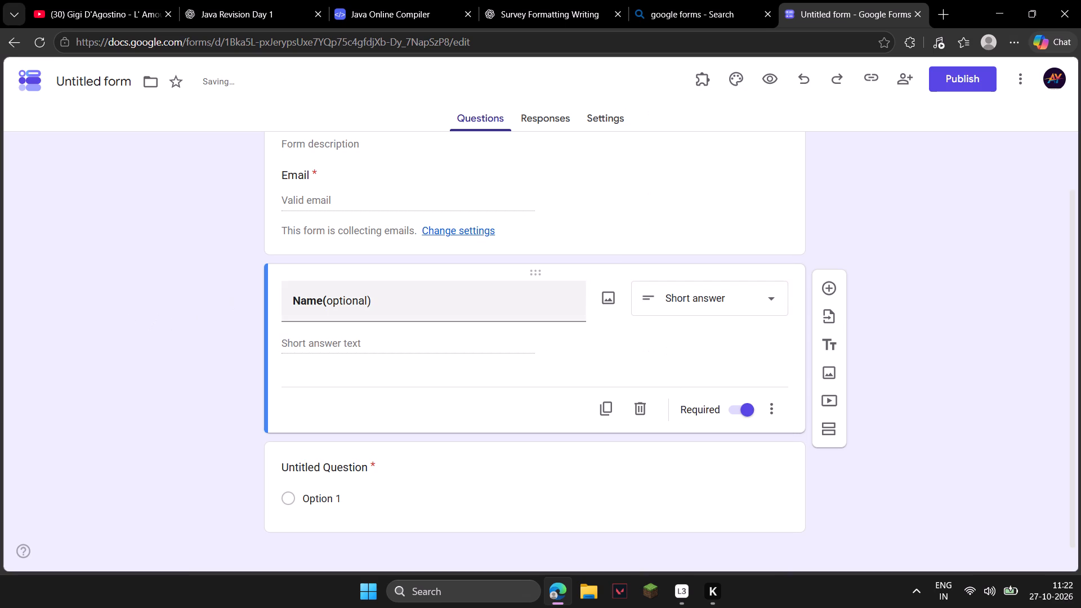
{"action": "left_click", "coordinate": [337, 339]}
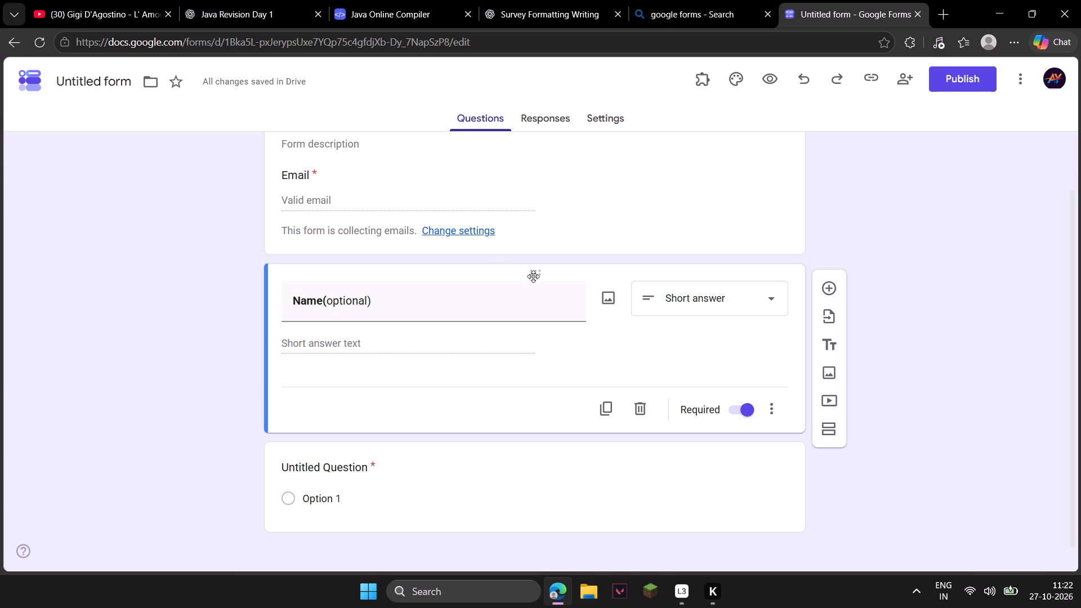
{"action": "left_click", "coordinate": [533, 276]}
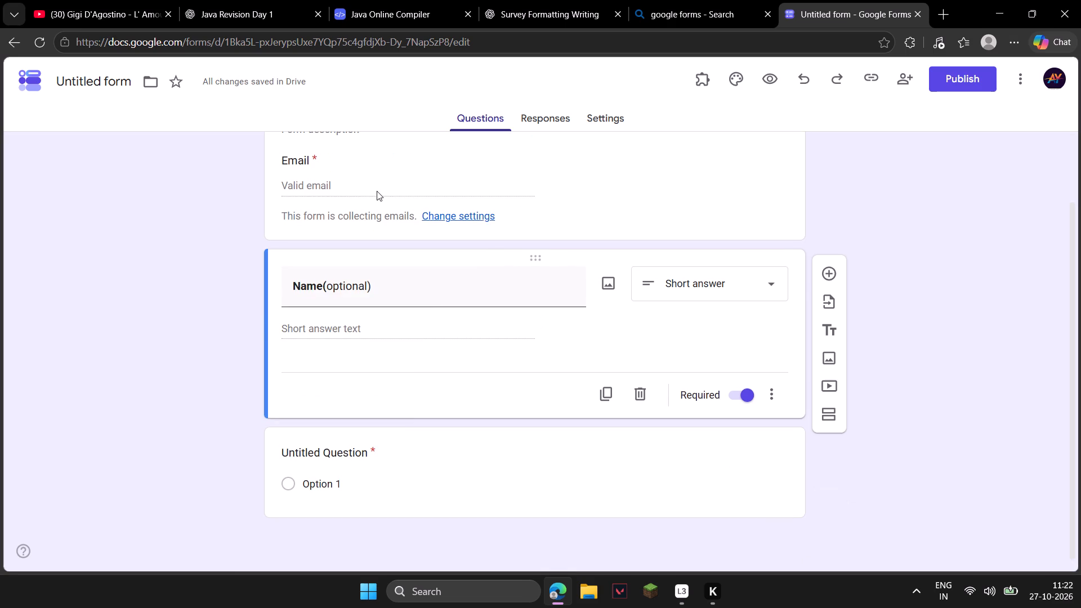
Title the untitled question below the name question "Age Group".
{"action": "left_click", "coordinate": [397, 467]}
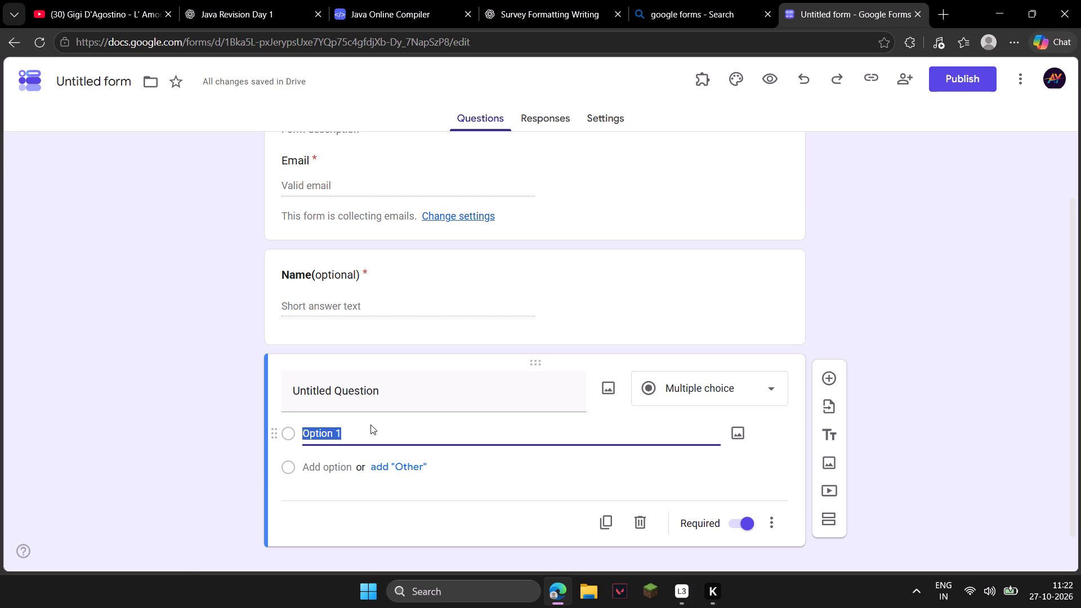
{"action": "left_click", "coordinate": [396, 394]}
{"action": "key", "text": "BackSpace"}
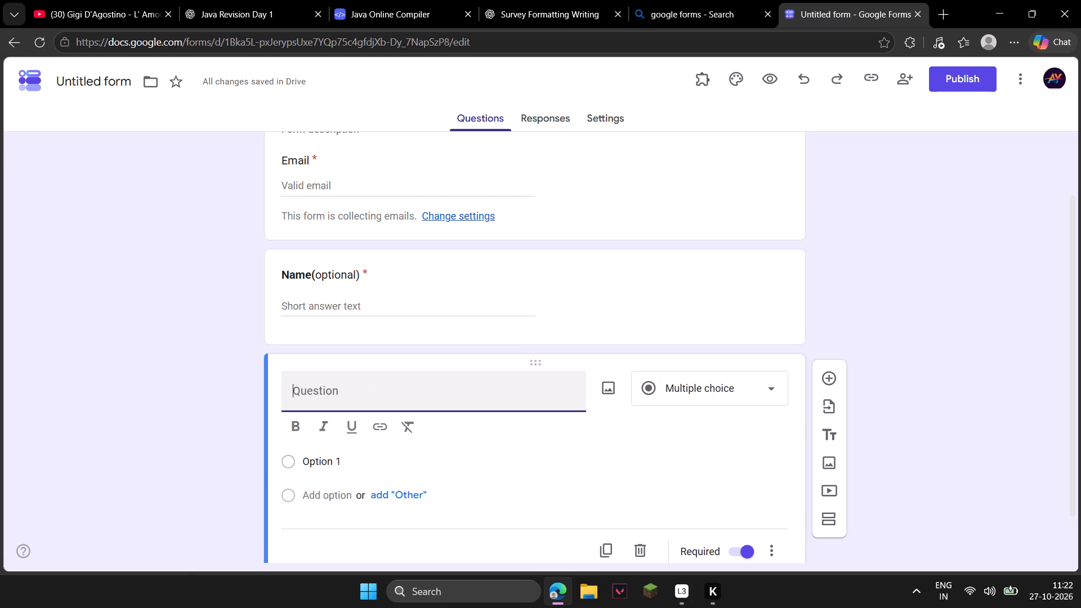
{"action": "key", "text": "a"}
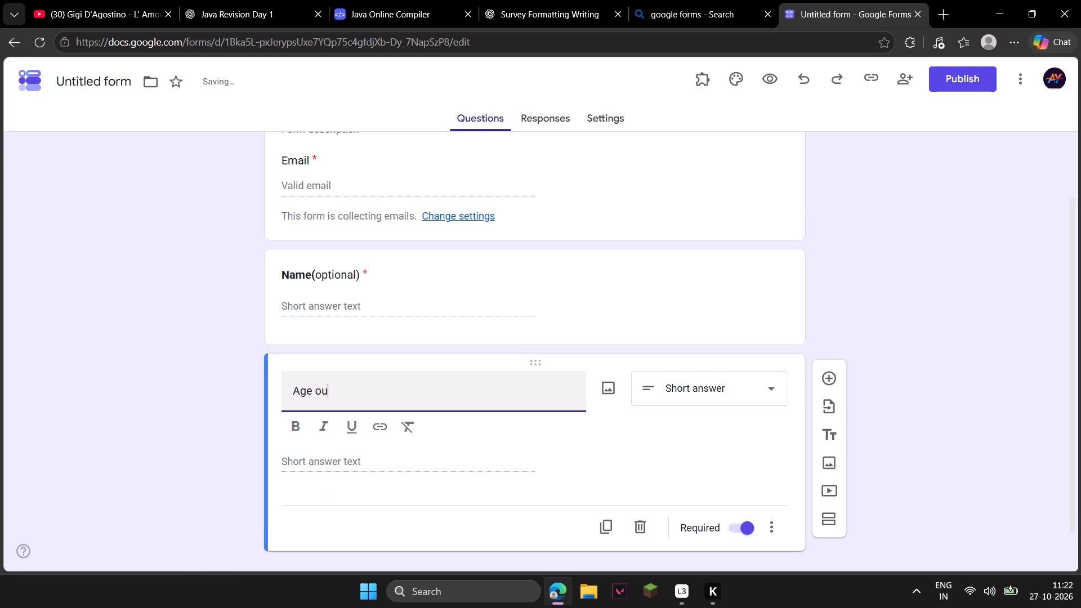
{"action": "key", "text": "BackSpace"}
{"action": "key", "text": "BackSpace"}
{"action": "type", "text": "Grou"}
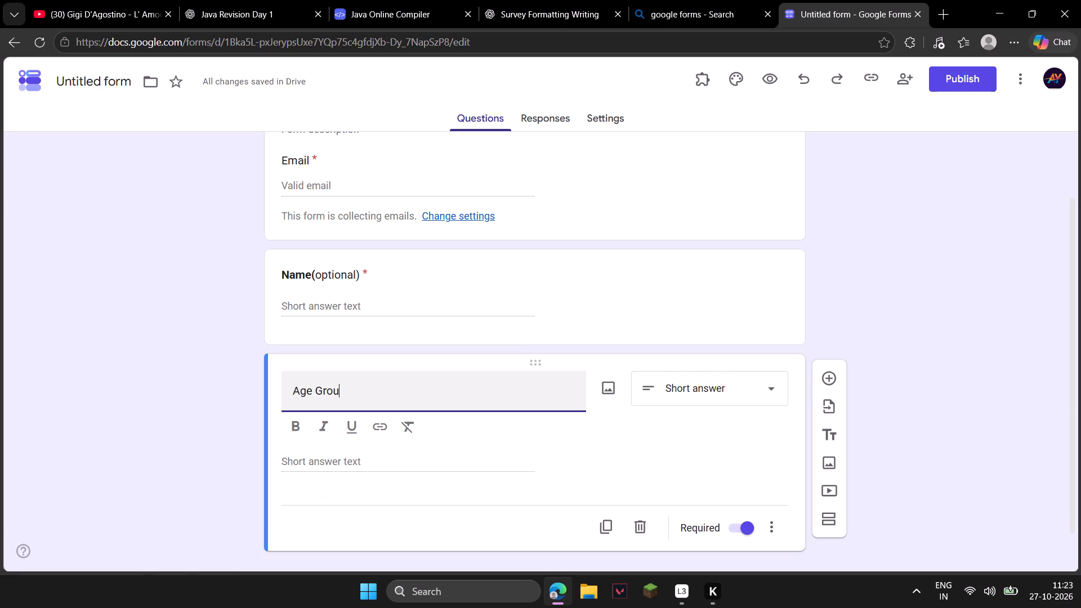
{"action": "key", "text": "p"}
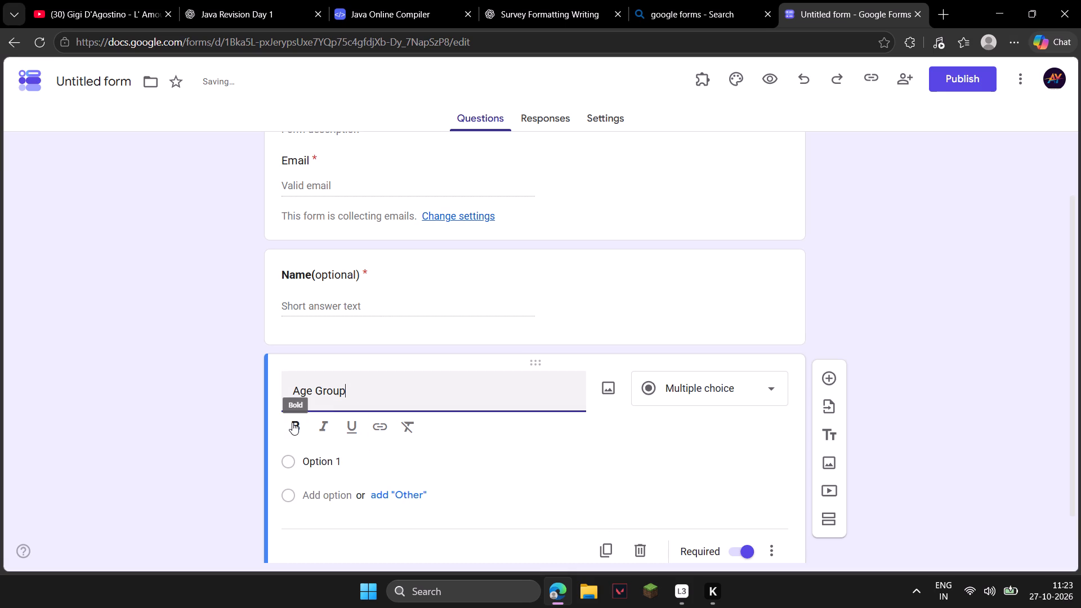
Make the whole "Age Group" question title bold.
{"action": "left_click", "coordinate": [292, 422]}
{"action": "left_click_drag", "start_coordinate": [362, 400], "coordinate": [287, 400]}
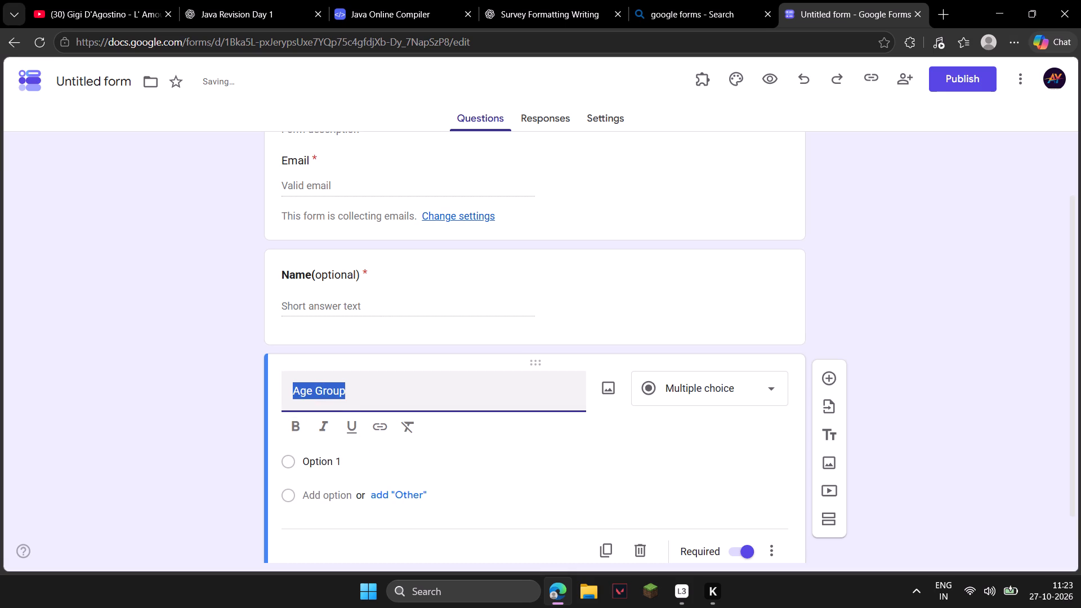
{"action": "left_click", "coordinate": [291, 421]}
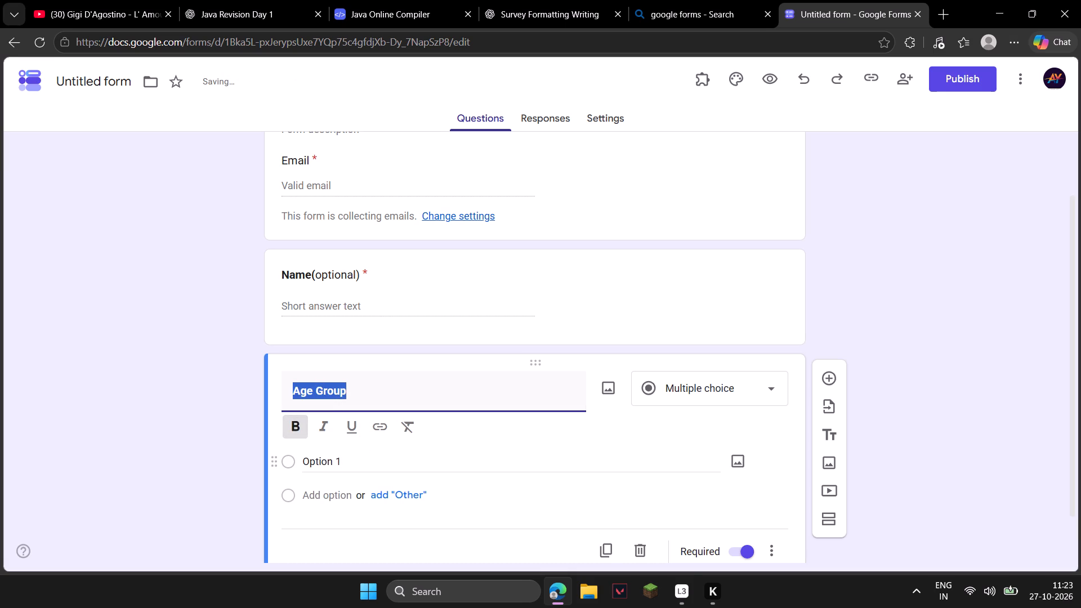
Set the first answer option of the Age Group question to "under 18".
{"action": "left_click", "coordinate": [354, 458]}
{"action": "key", "text": "BackSpace"}
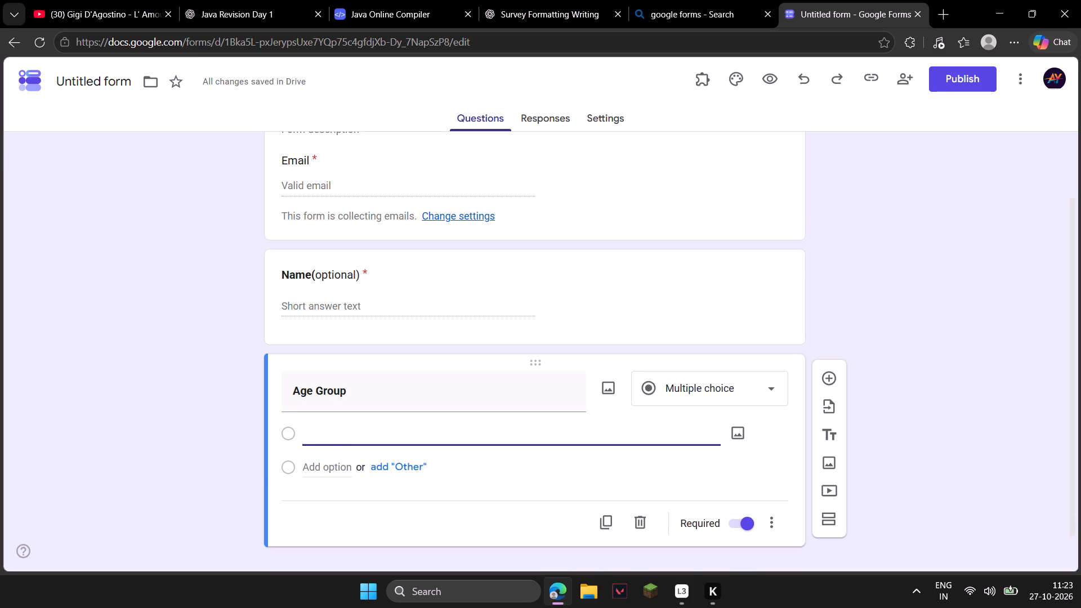
{"action": "type", "text": "under 18"}
Add "18-25" as the second answer option of the Age Group question.
{"action": "left_click", "coordinate": [332, 474]}
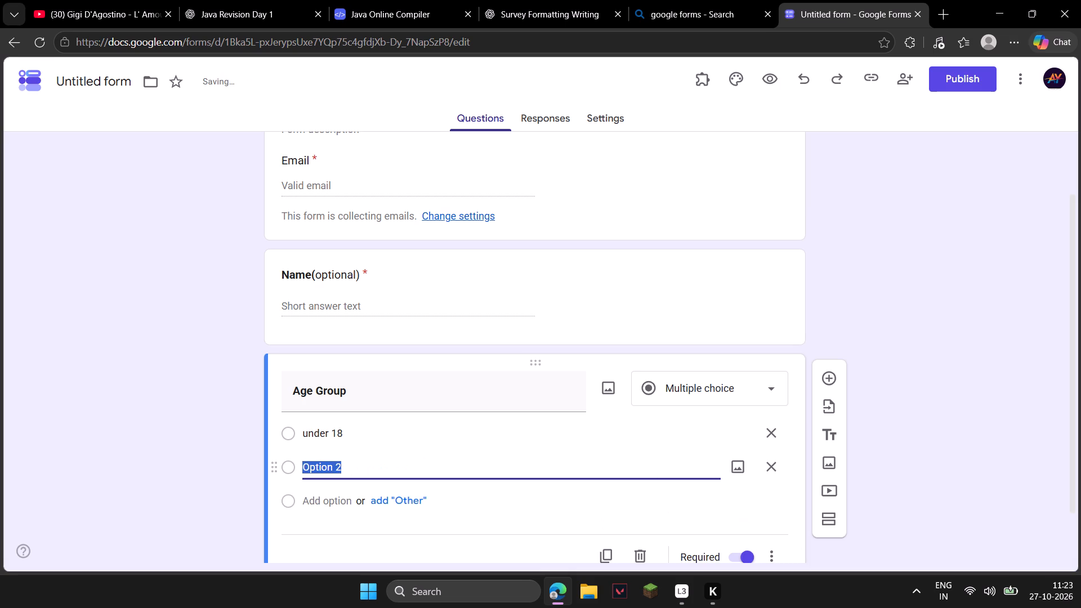
{"action": "key", "text": "BackSpace"}
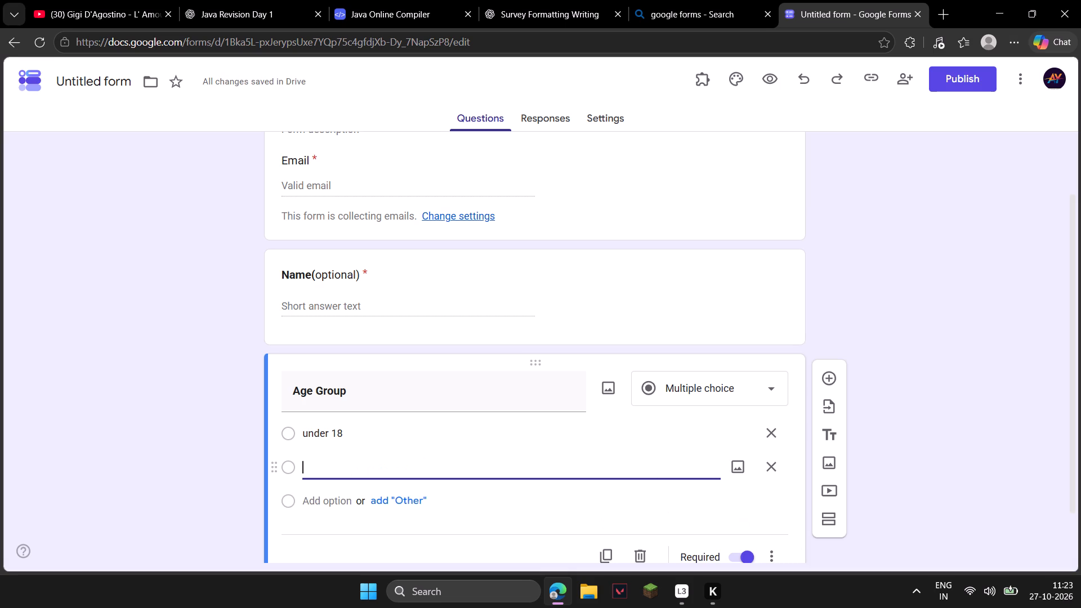
{"action": "type", "text": "18_="}
{"action": "key", "text": "BackSpace"}
{"action": "key", "text": "BackSpace"}
{"action": "key", "text": "minus"}
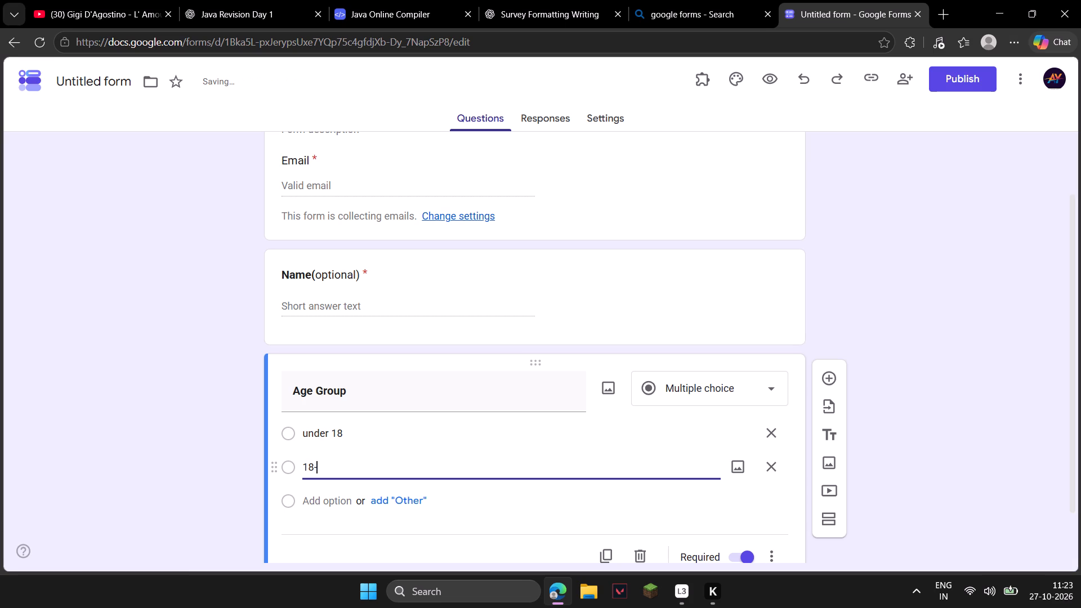
{"action": "type", "text": "25"}
Add "26-40" as the third answer option of the Age Group question.
{"action": "left_click", "coordinate": [337, 505]}
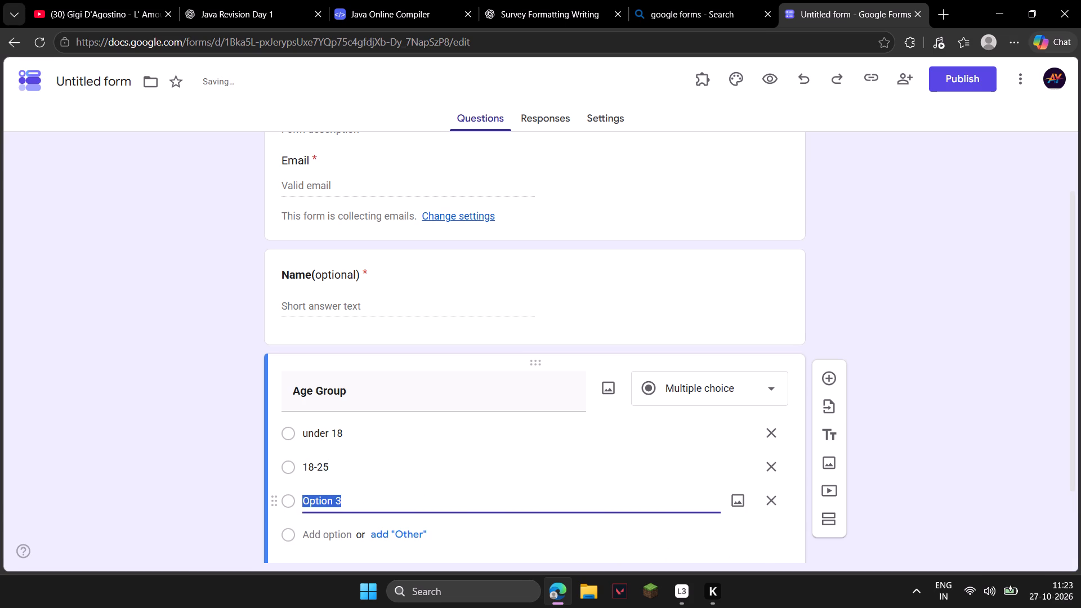
{"action": "key", "text": "BackSpace"}
{"action": "type", "text": "26="}
{"action": "key", "text": "BackSpace"}
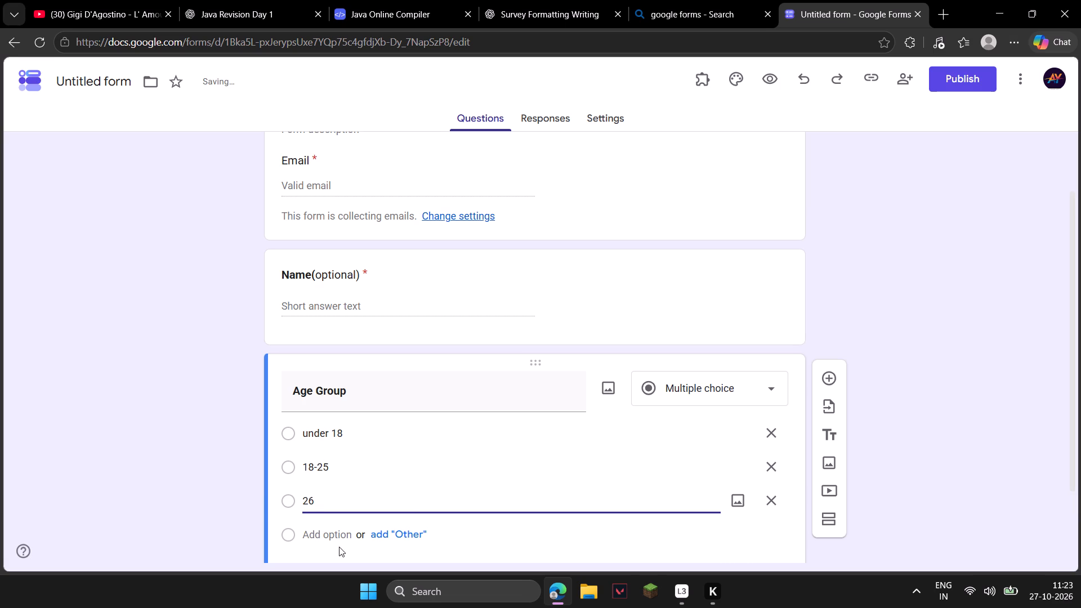
{"action": "key", "text": "minus"}
{"action": "type", "text": "40"}
Add "above 40" as the fourth answer option of the Age Group question.
{"action": "double_click", "coordinate": [318, 539]}
{"action": "left_click", "coordinate": [311, 532]}
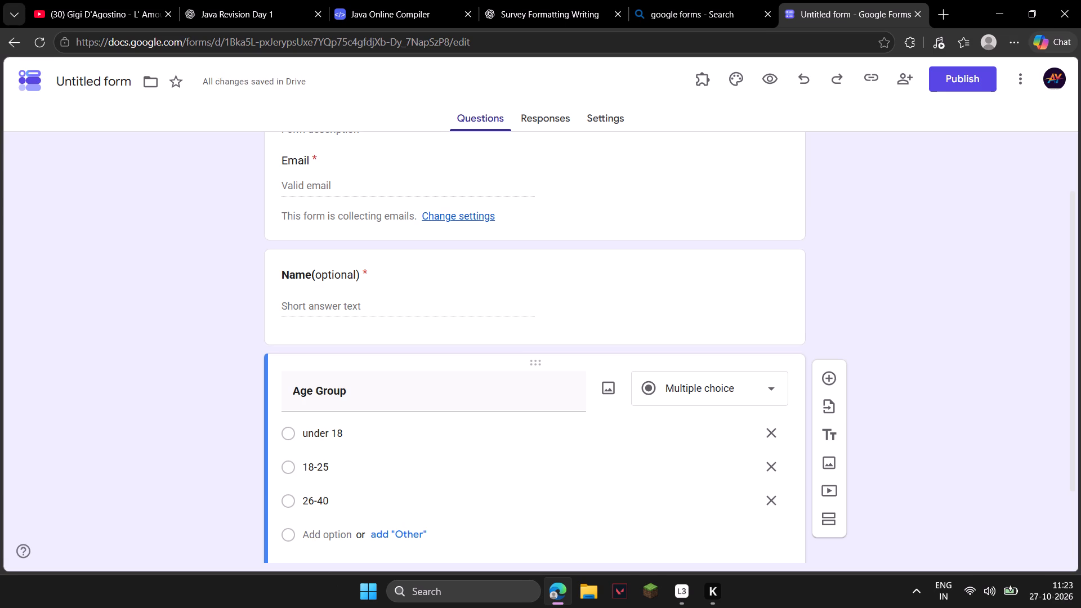
{"action": "key", "text": "BackSpace"}
{"action": "type", "text": "ab"}
{"action": "type", "text": "ove 40"}
{"action": "left_click", "coordinate": [235, 433]}
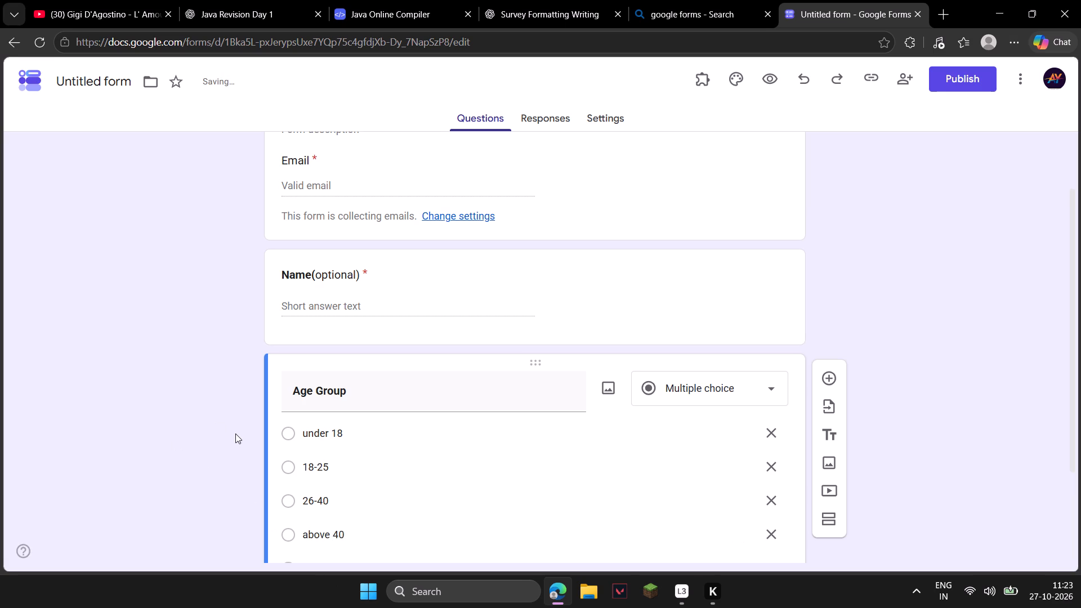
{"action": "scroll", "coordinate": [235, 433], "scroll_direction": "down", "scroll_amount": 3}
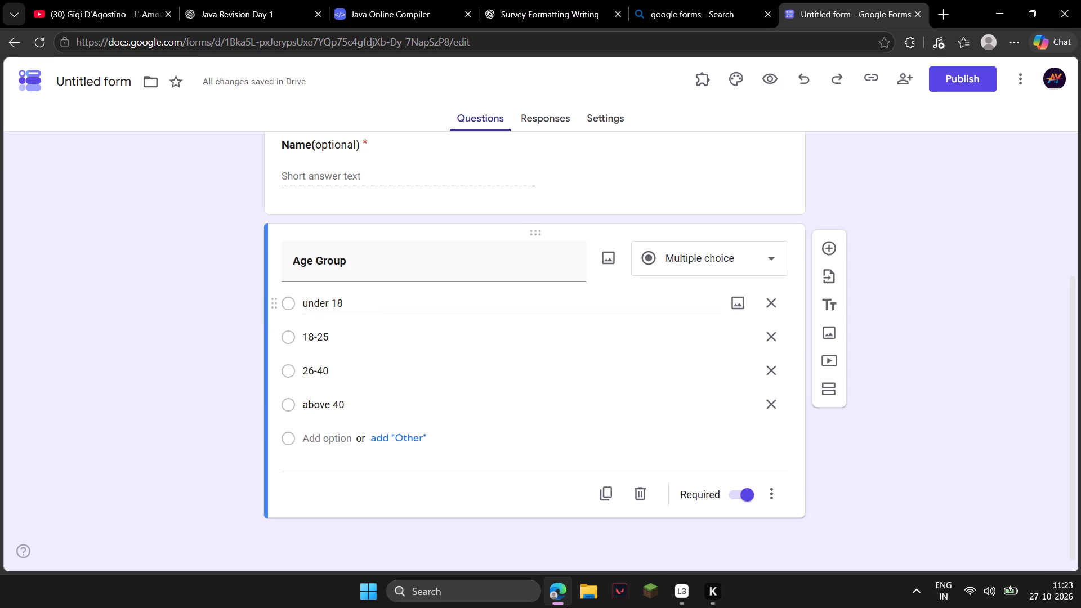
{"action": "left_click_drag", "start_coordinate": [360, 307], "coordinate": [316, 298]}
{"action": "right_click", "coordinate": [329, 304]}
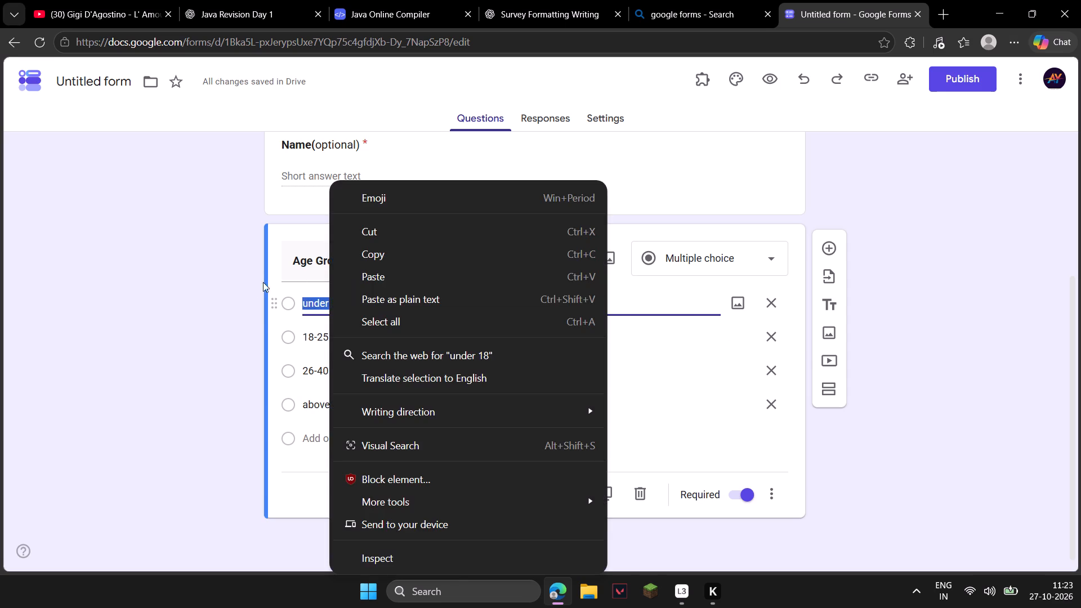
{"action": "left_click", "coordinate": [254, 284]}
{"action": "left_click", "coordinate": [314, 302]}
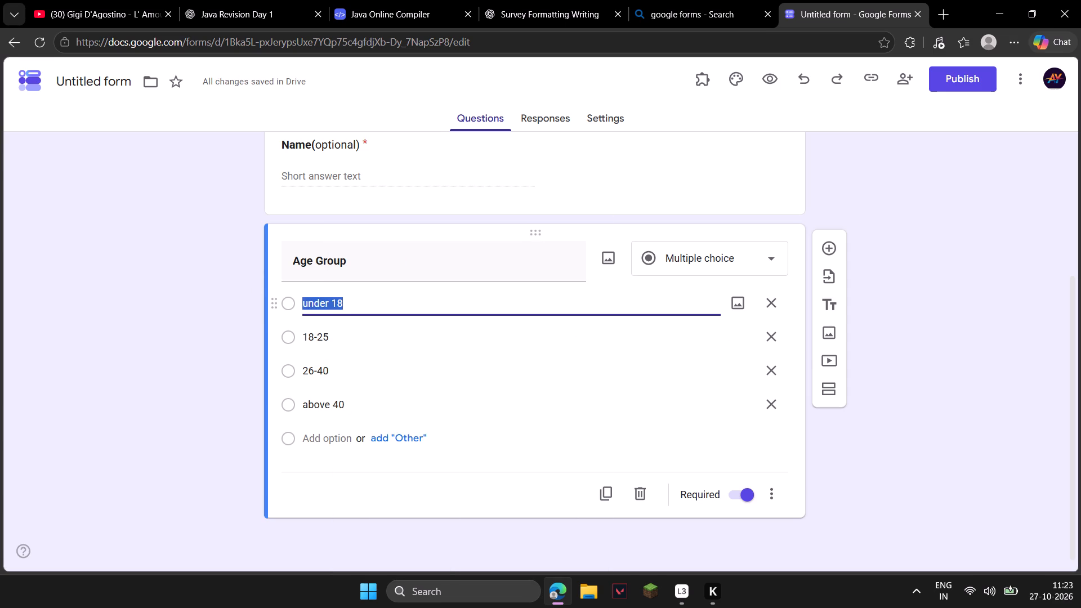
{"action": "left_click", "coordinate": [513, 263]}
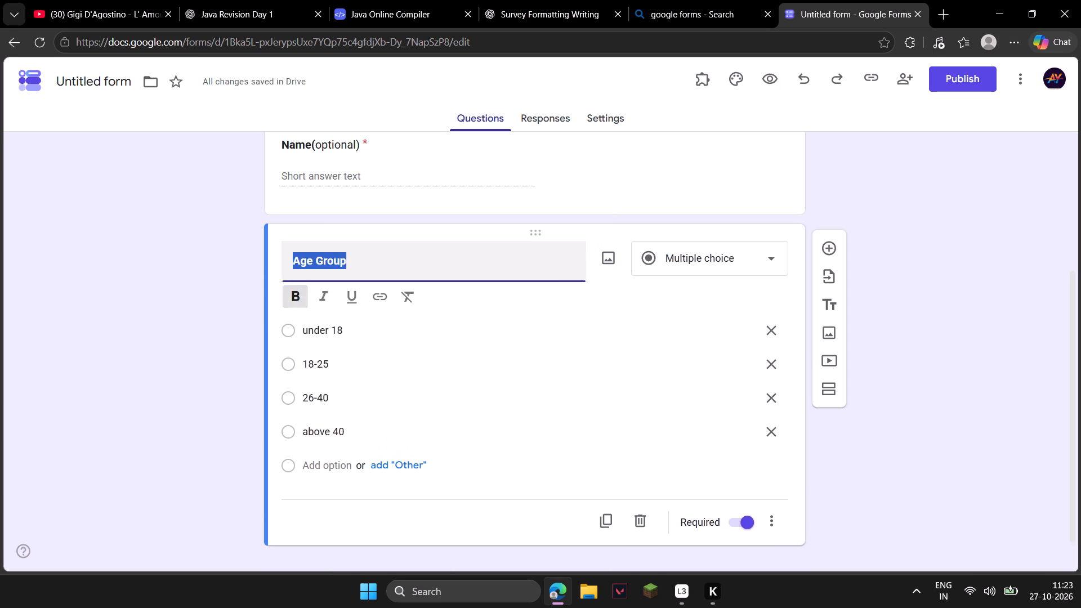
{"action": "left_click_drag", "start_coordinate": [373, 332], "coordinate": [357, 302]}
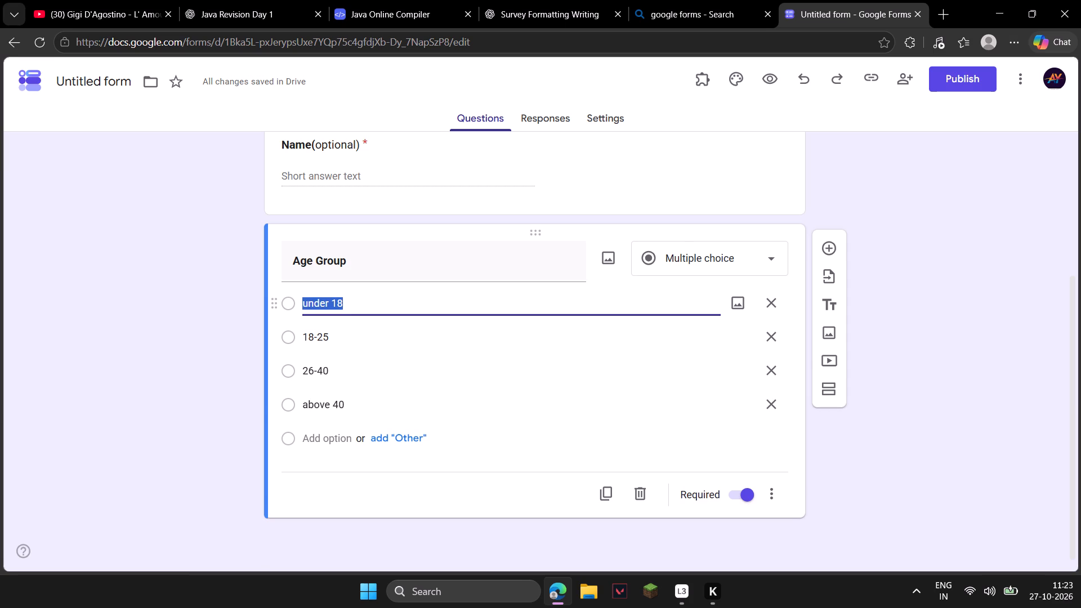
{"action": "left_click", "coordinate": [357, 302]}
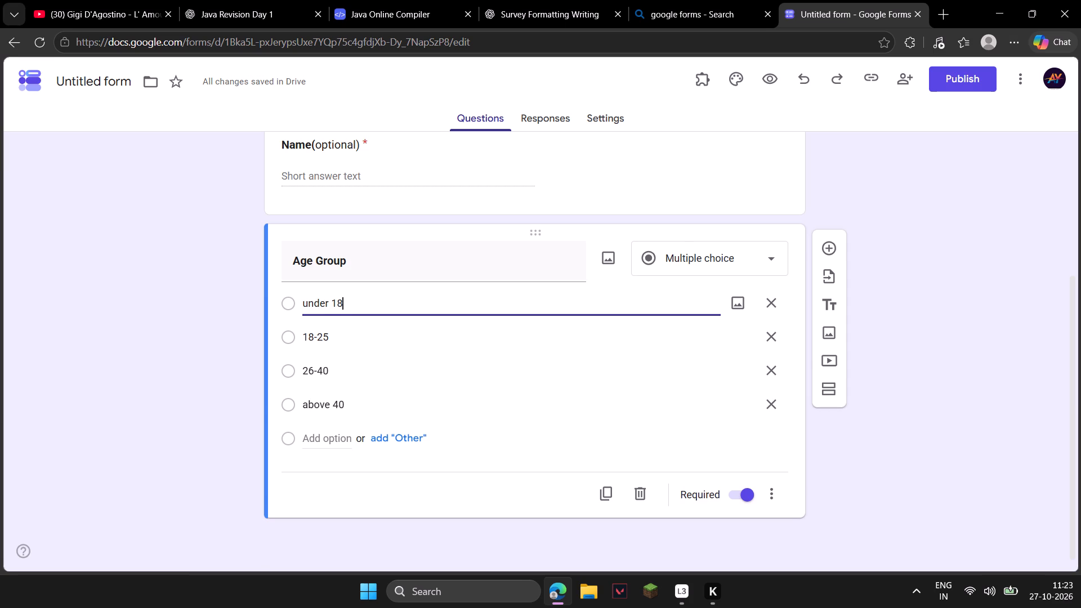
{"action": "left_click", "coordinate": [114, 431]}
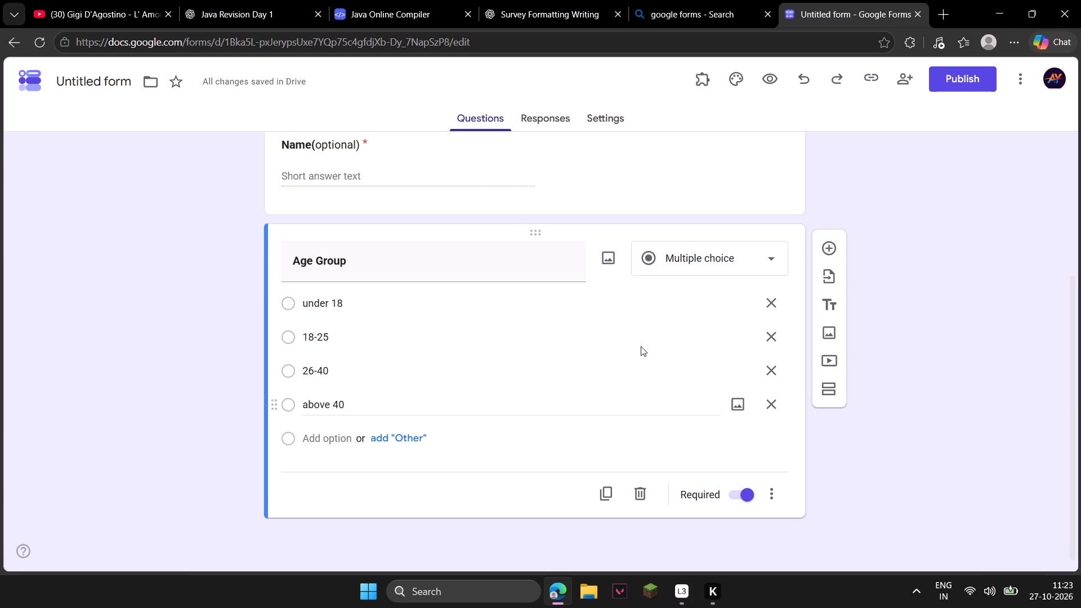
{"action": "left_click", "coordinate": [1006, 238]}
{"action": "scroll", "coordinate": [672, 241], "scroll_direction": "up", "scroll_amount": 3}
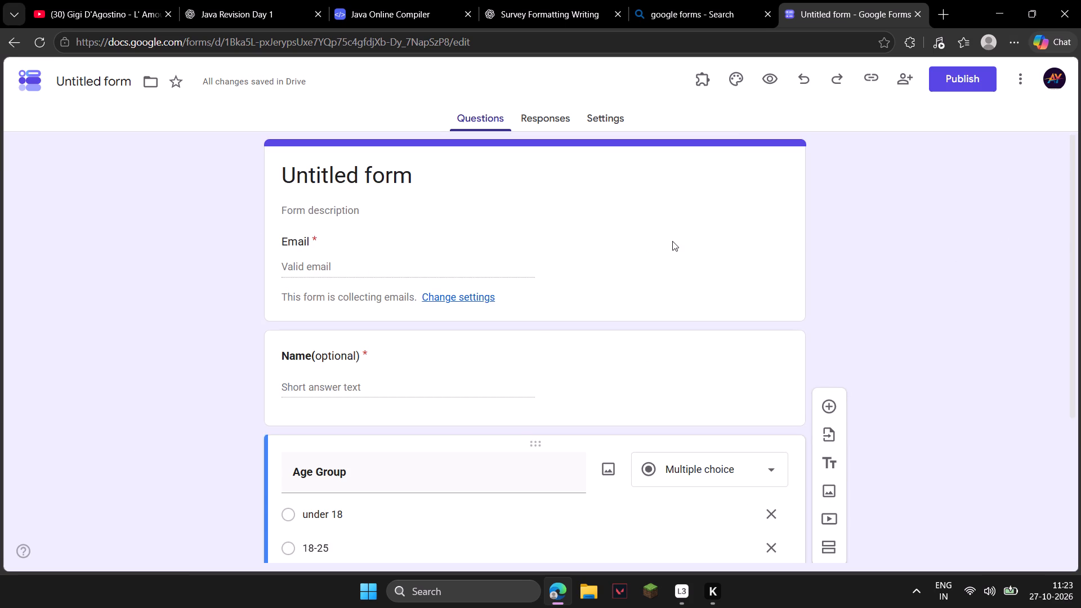
Add a new question below the Age Group question and title it "Your area in mumbai".
{"action": "scroll", "coordinate": [672, 241], "scroll_direction": "down", "scroll_amount": 5}
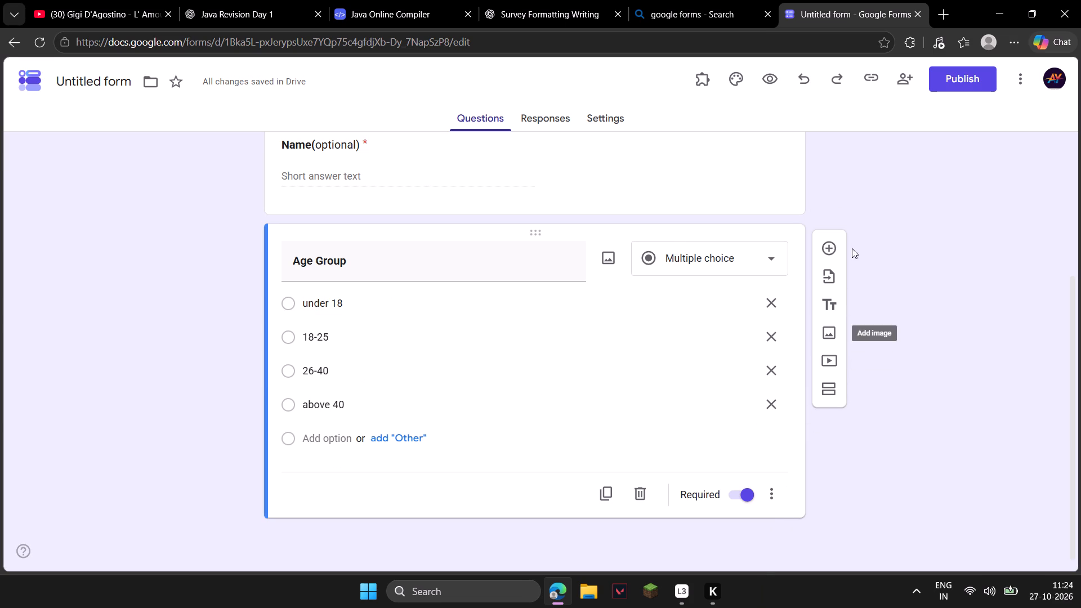
{"action": "left_click", "coordinate": [830, 249]}
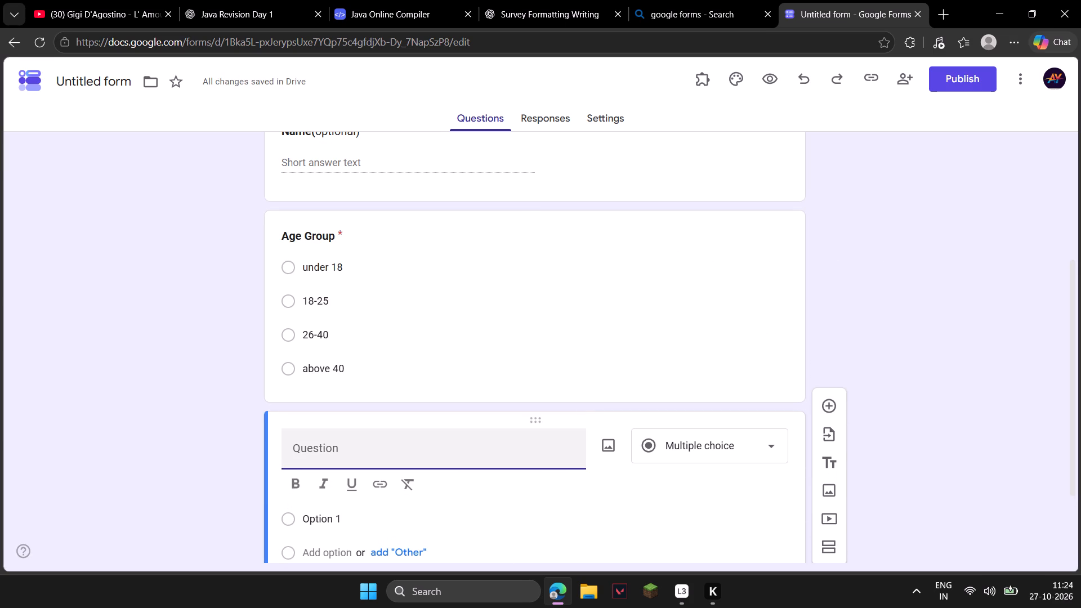
{"action": "type", "text": "our area in mumbai"}
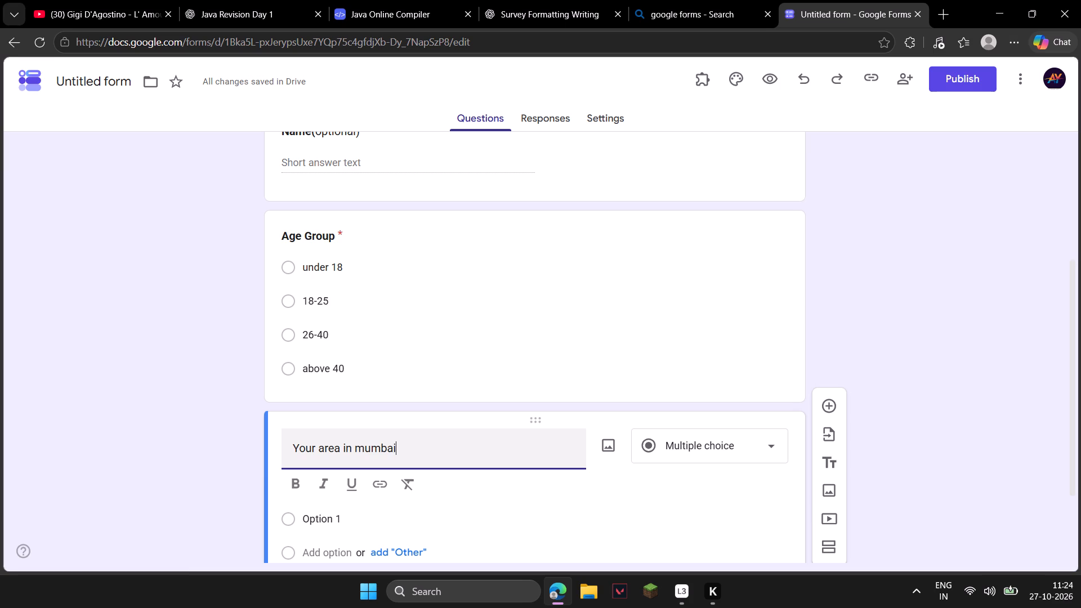
Make the whole title of the area question bold.
{"action": "left_click", "coordinate": [297, 477]}
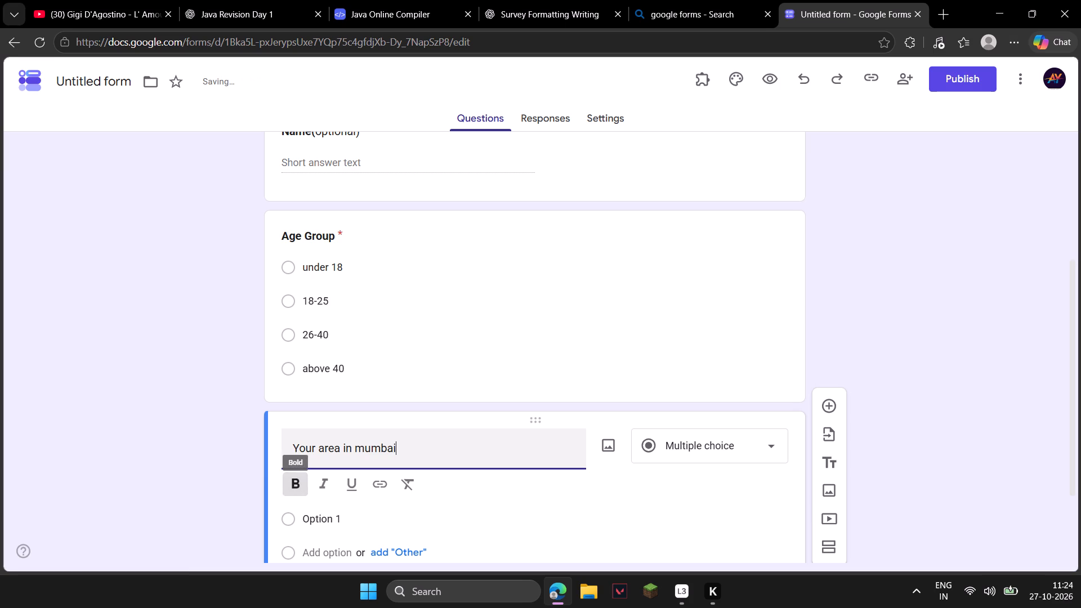
{"action": "left_click_drag", "start_coordinate": [418, 449], "coordinate": [273, 443]}
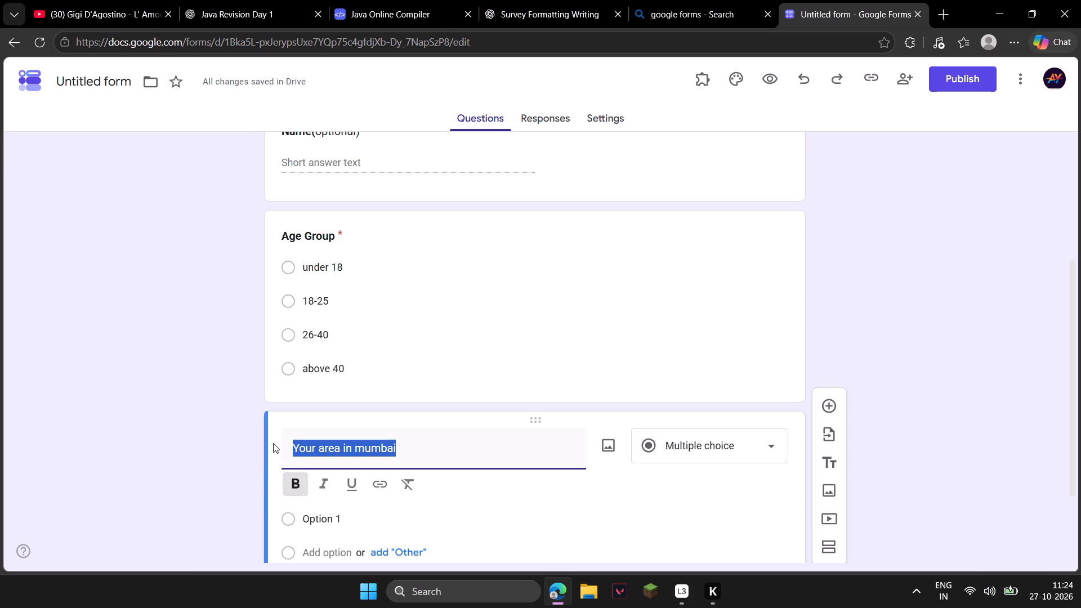
{"action": "left_click", "coordinate": [297, 490]}
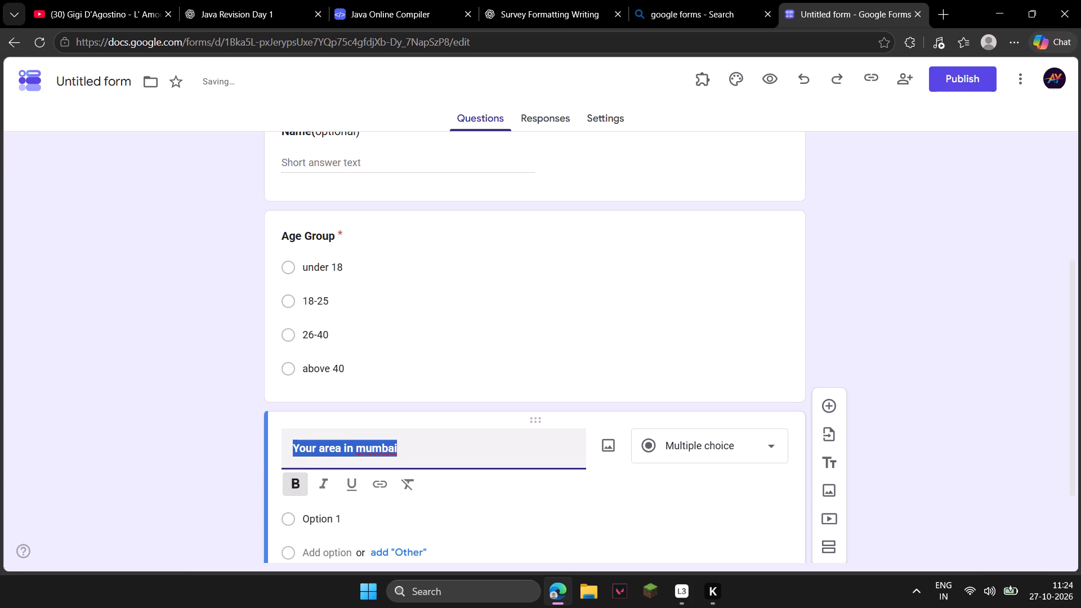
Correct "mumbai" to "Mumbai" in the area question's title using the spelling suggestion.
{"action": "left_click", "coordinate": [396, 456]}
{"action": "left_click", "coordinate": [394, 454]}
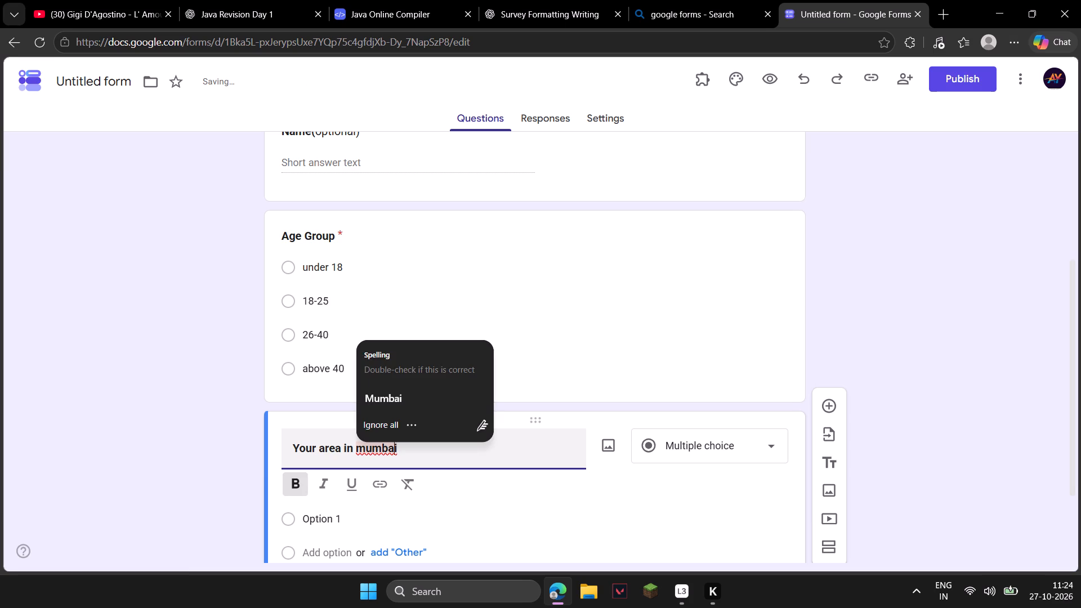
{"action": "left_click", "coordinate": [396, 394]}
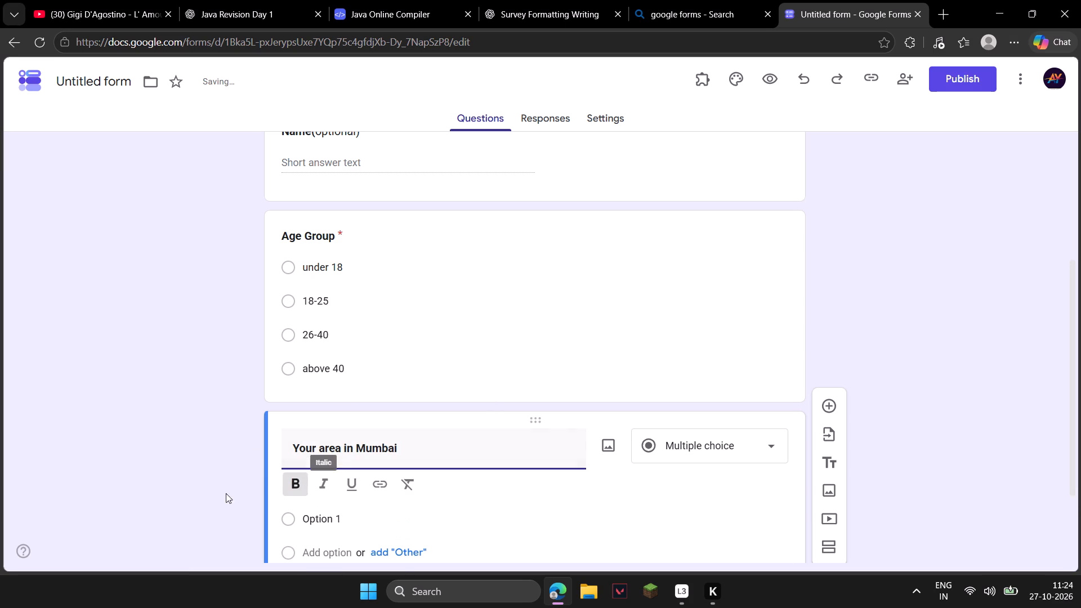
{"action": "left_click", "coordinate": [205, 480]}
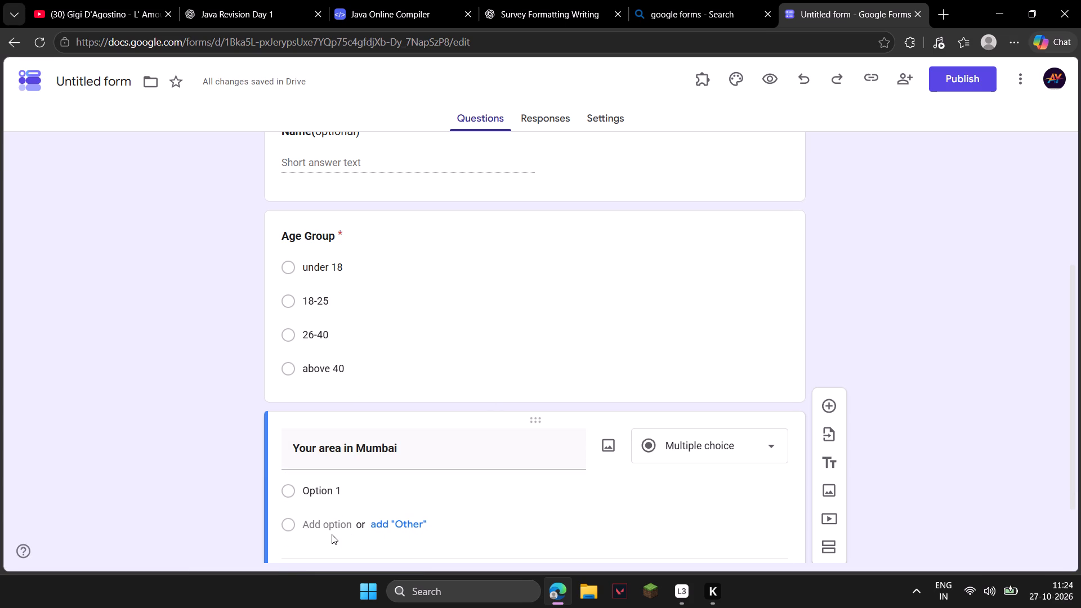
Set the first answer option of the "Your area in Mumbai" question to "western suburbs".
{"action": "left_click", "coordinate": [353, 489]}
{"action": "key", "text": "BackSpace"}
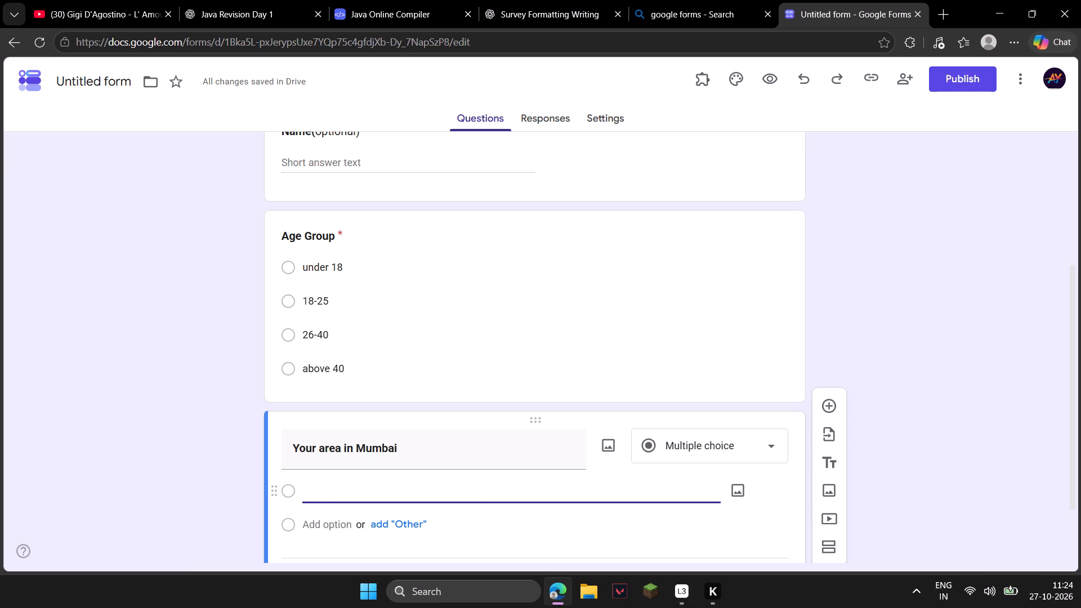
{"action": "type", "text": "wes"}
{"action": "type", "text": "tern"}
{"action": "key", "text": "space"}
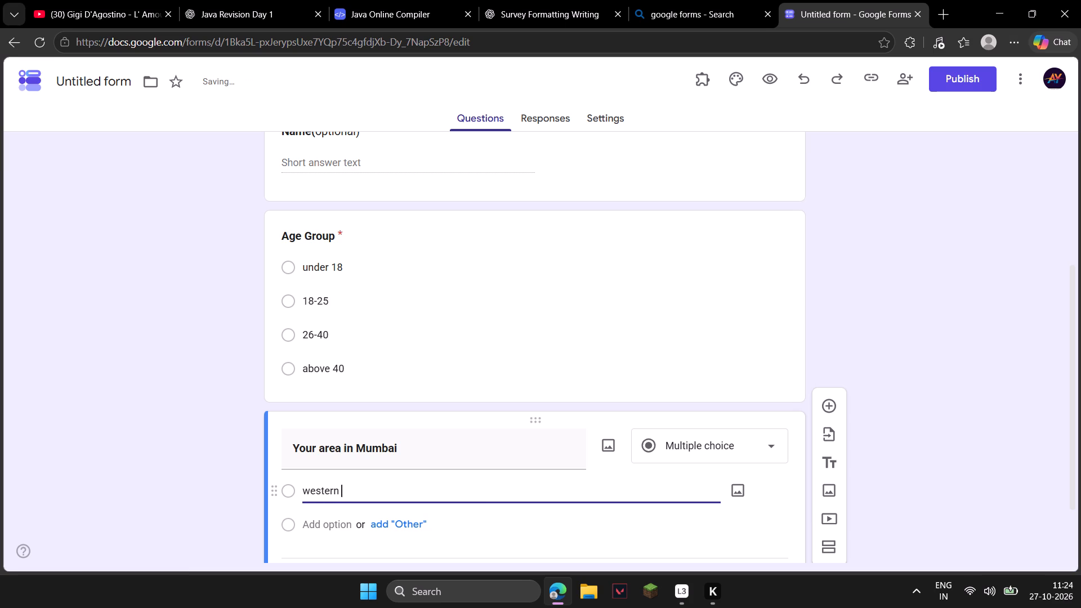
{"action": "type", "text": "sub"}
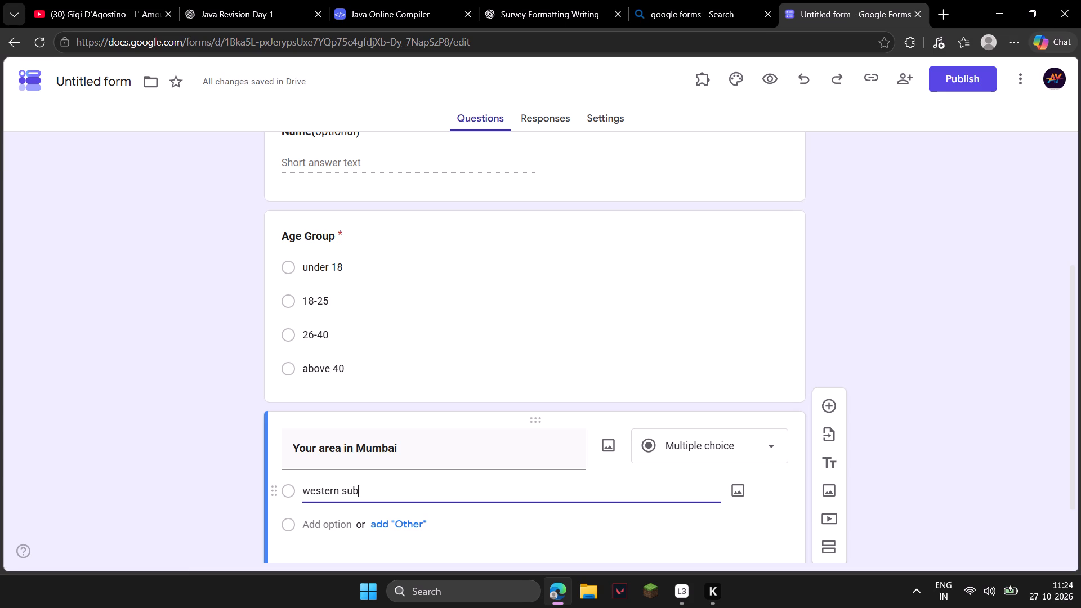
{"action": "key", "text": "u"}
{"action": "type", "text": "rbs"}
Add "central south mumbai" as the second answer option of the "Your area in Mumbai" question.
{"action": "left_click", "coordinate": [334, 520]}
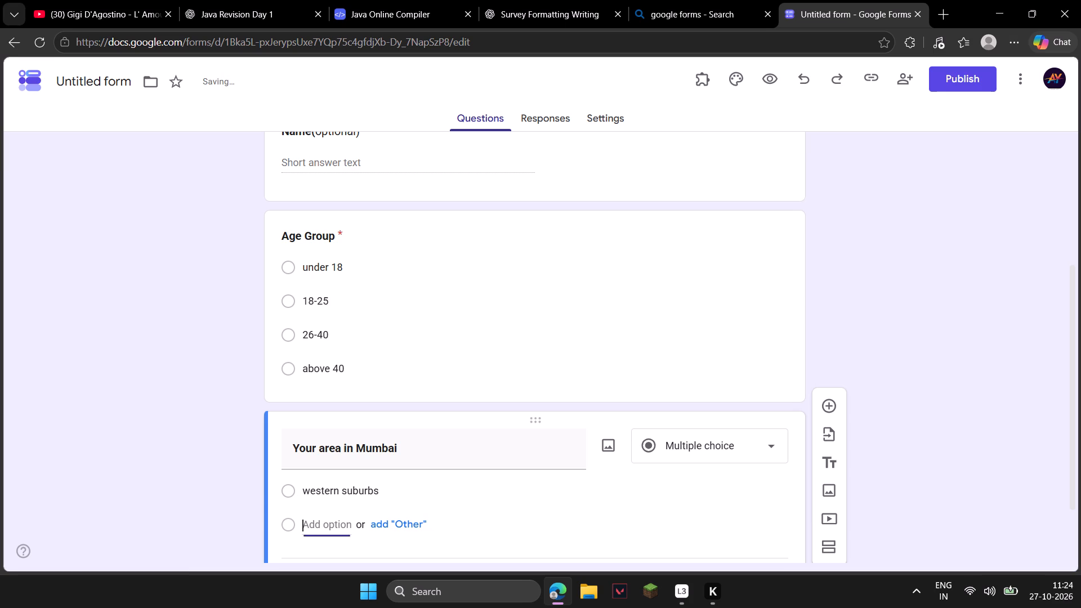
{"action": "key", "text": "BackSpace"}
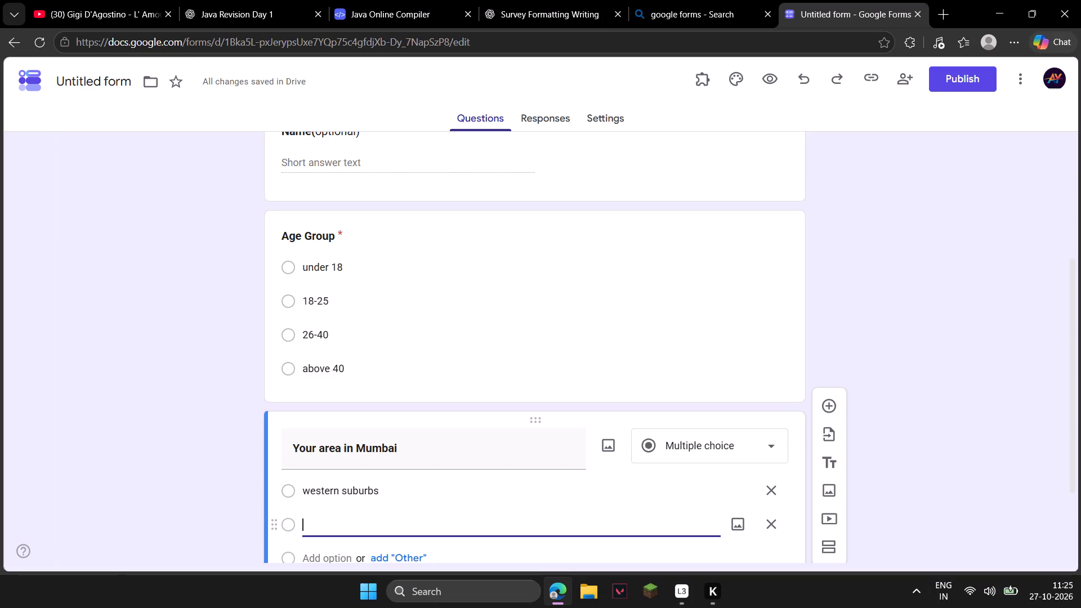
{"action": "type", "text": "central south mumbai"}
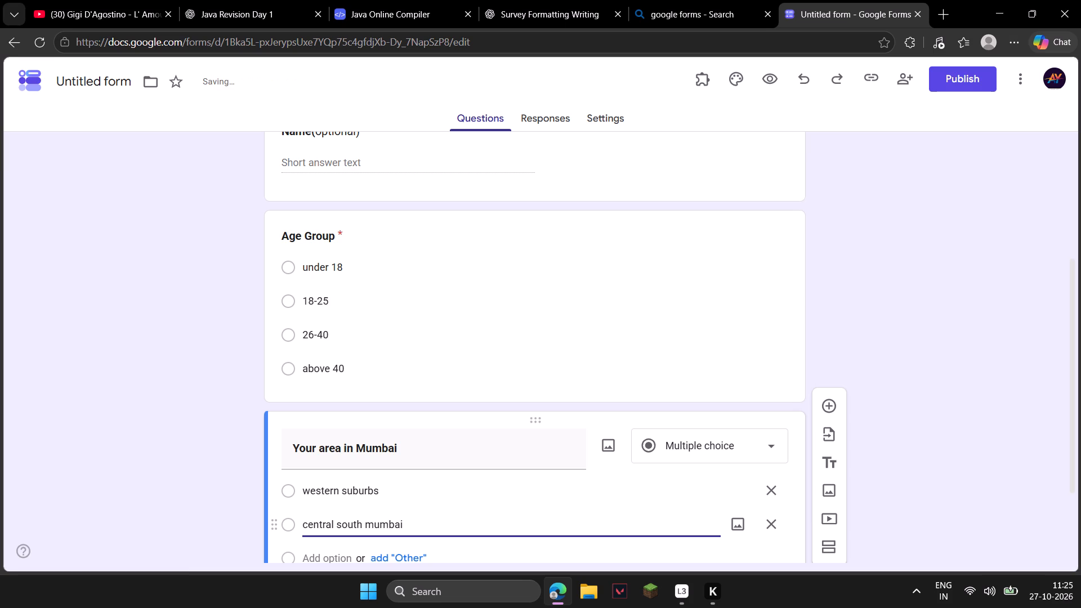
{"action": "left_click", "coordinate": [335, 527]}
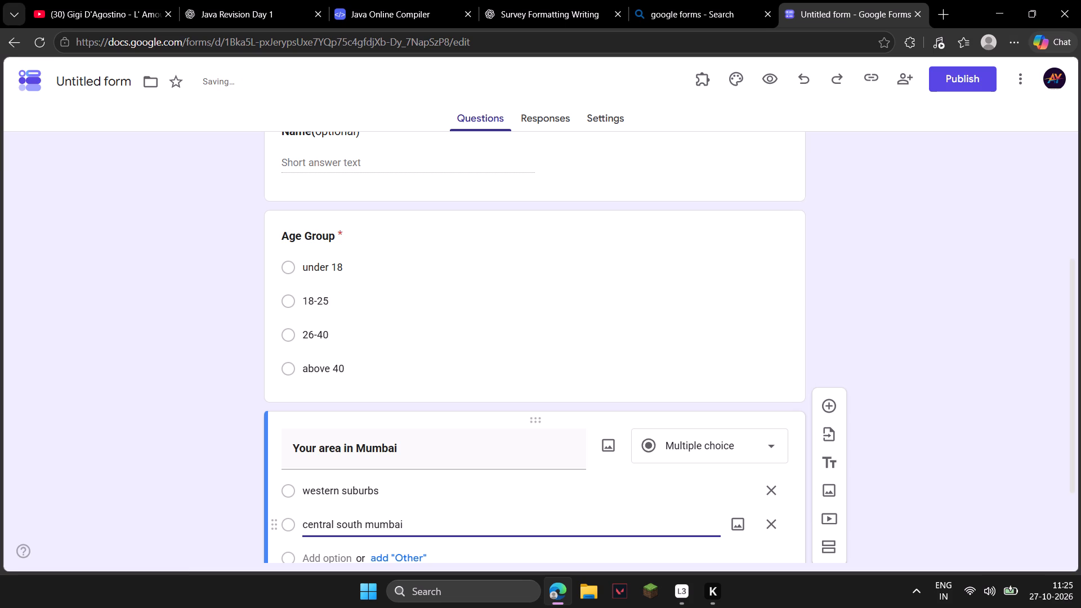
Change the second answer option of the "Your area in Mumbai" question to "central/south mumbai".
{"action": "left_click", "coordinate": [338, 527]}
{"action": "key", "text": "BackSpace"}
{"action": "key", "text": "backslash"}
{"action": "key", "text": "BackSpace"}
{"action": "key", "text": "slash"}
Add a third answer option to the area question and shorten the second one to "central mumbai".
{"action": "scroll", "coordinate": [338, 527], "scroll_direction": "down", "scroll_amount": 1}
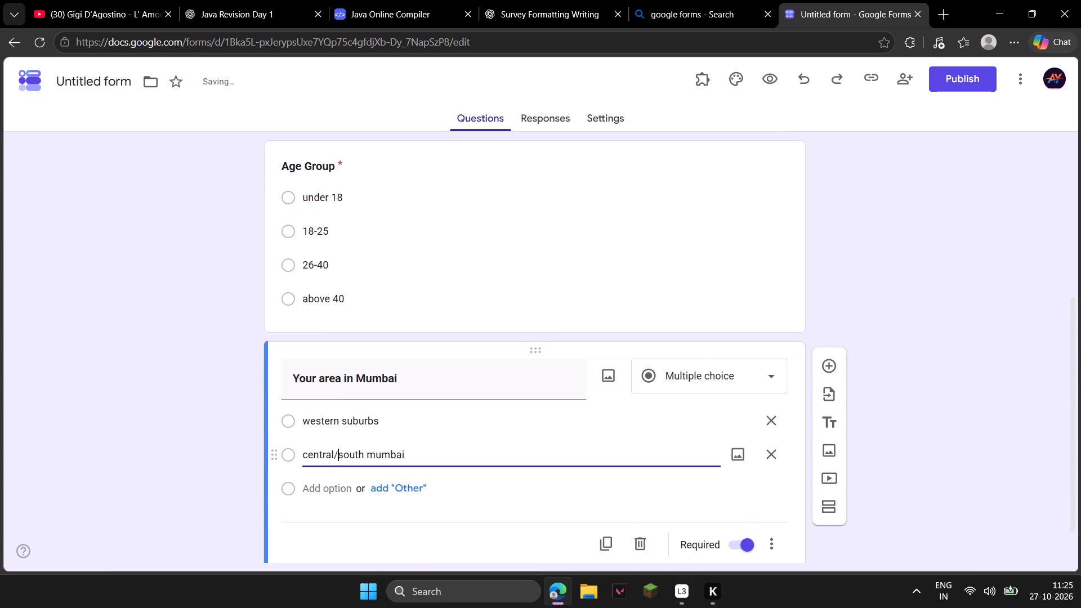
{"action": "left_click_drag", "start_coordinate": [428, 454], "coordinate": [305, 457]}
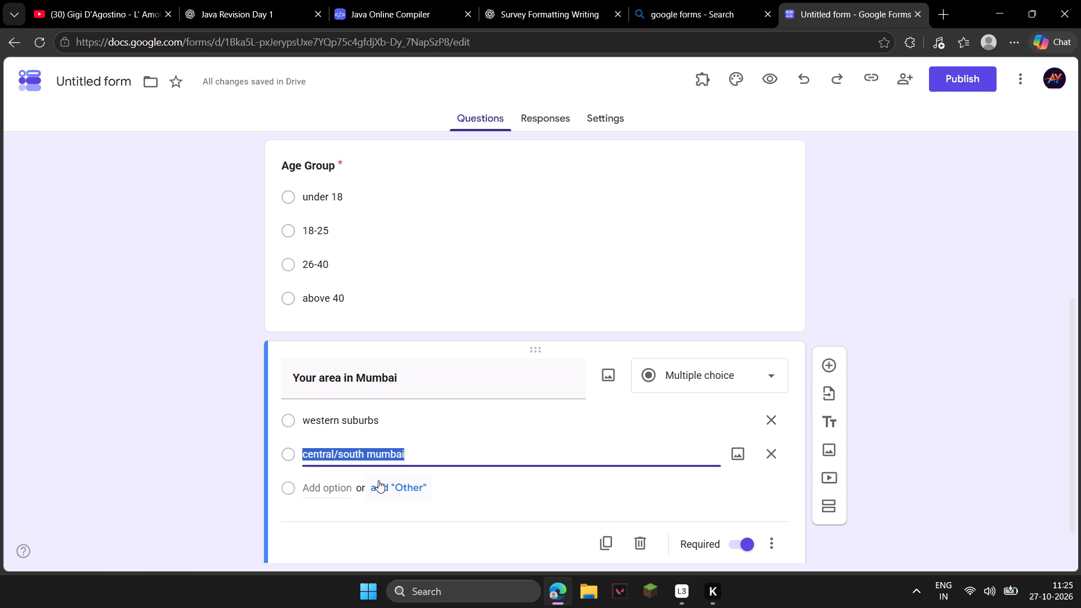
{"action": "scroll", "coordinate": [378, 480], "scroll_direction": "down", "scroll_amount": 1}
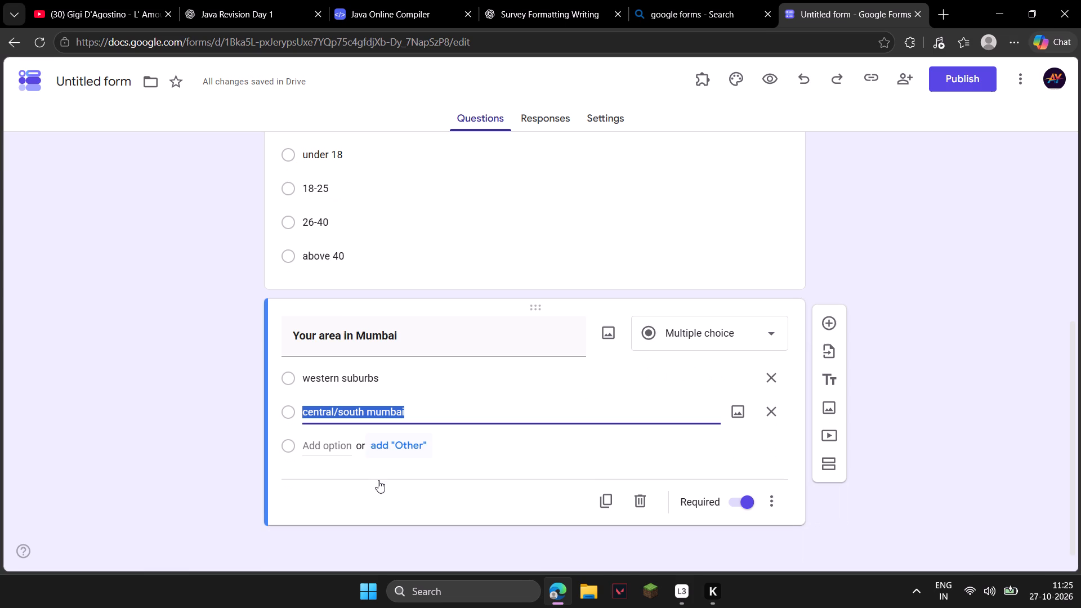
{"action": "scroll", "coordinate": [378, 480], "scroll_direction": "down", "scroll_amount": 1}
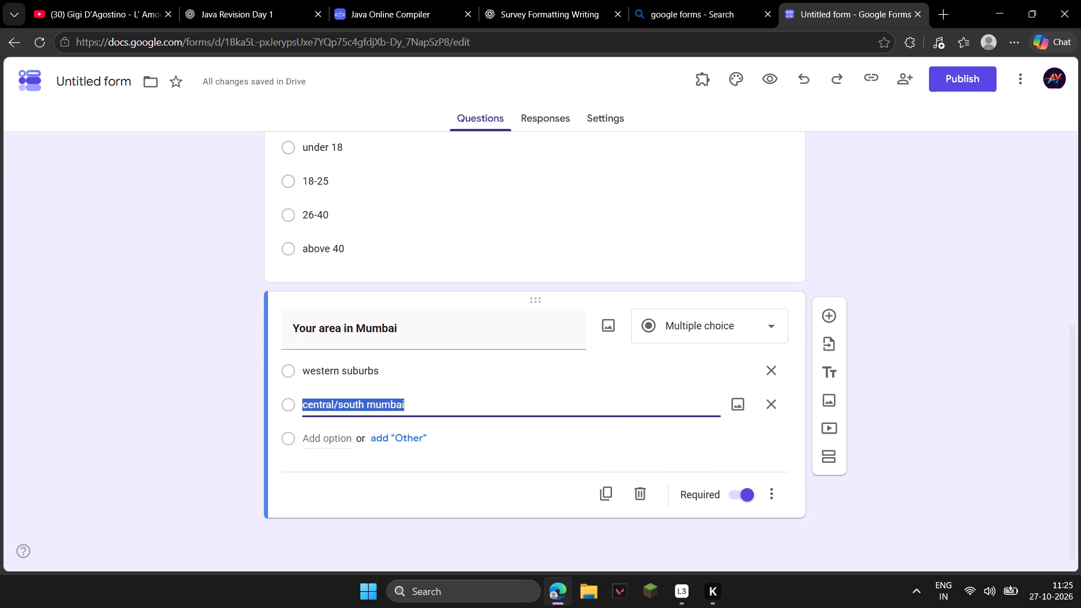
{"action": "left_click", "coordinate": [321, 440]}
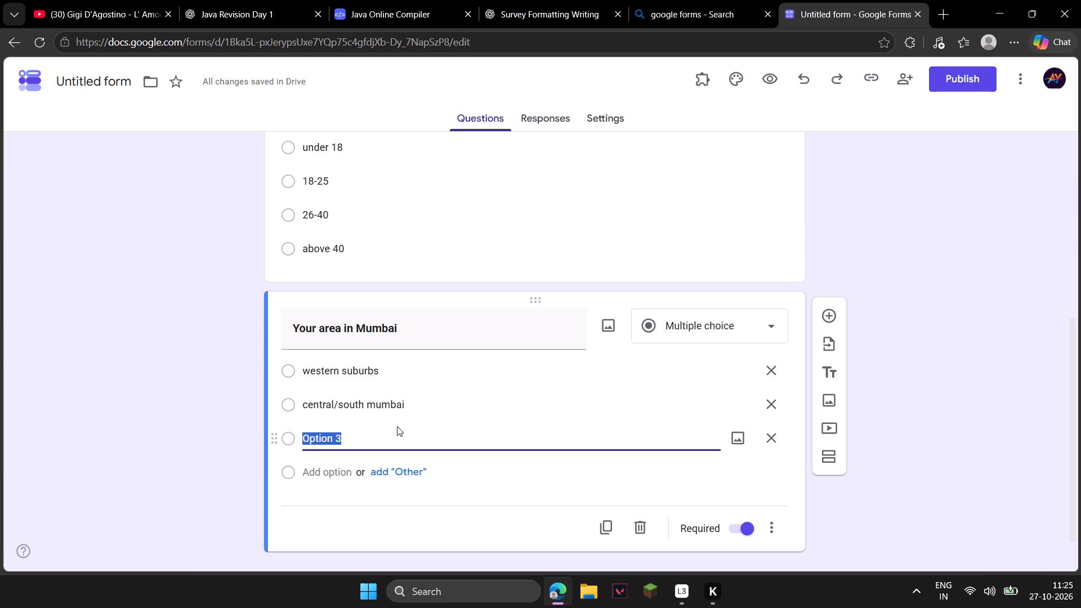
{"action": "left_click", "coordinate": [414, 403]}
{"action": "left_click", "coordinate": [373, 409]}
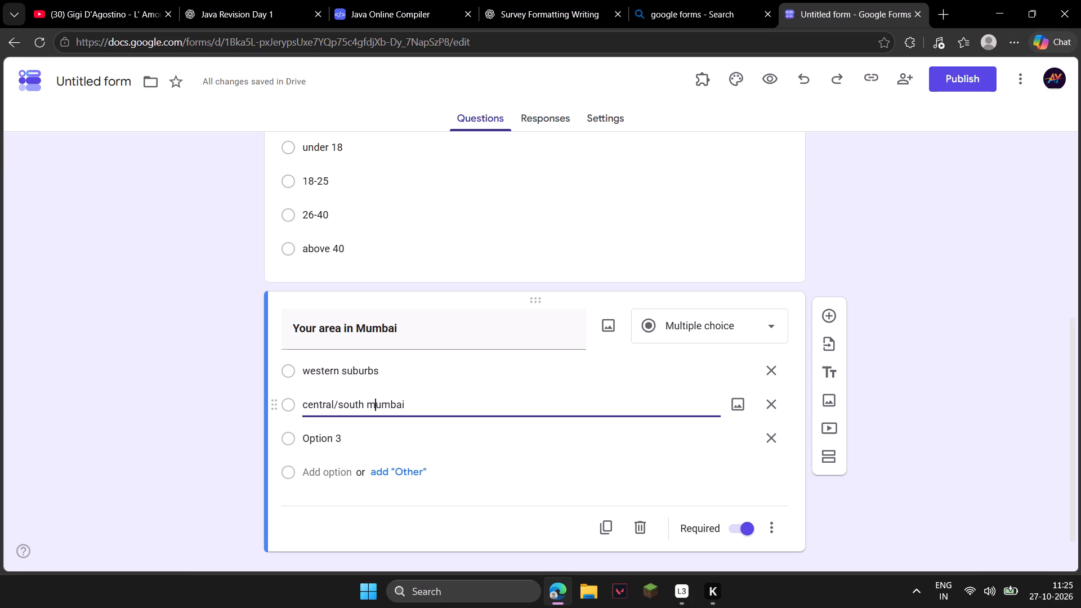
{"action": "left_click_drag", "start_coordinate": [369, 409], "coordinate": [338, 407]}
{"action": "left_click_drag", "start_coordinate": [338, 407], "coordinate": [334, 406]}
{"action": "key", "text": "BackSpace"}
{"action": "key", "text": "space"}
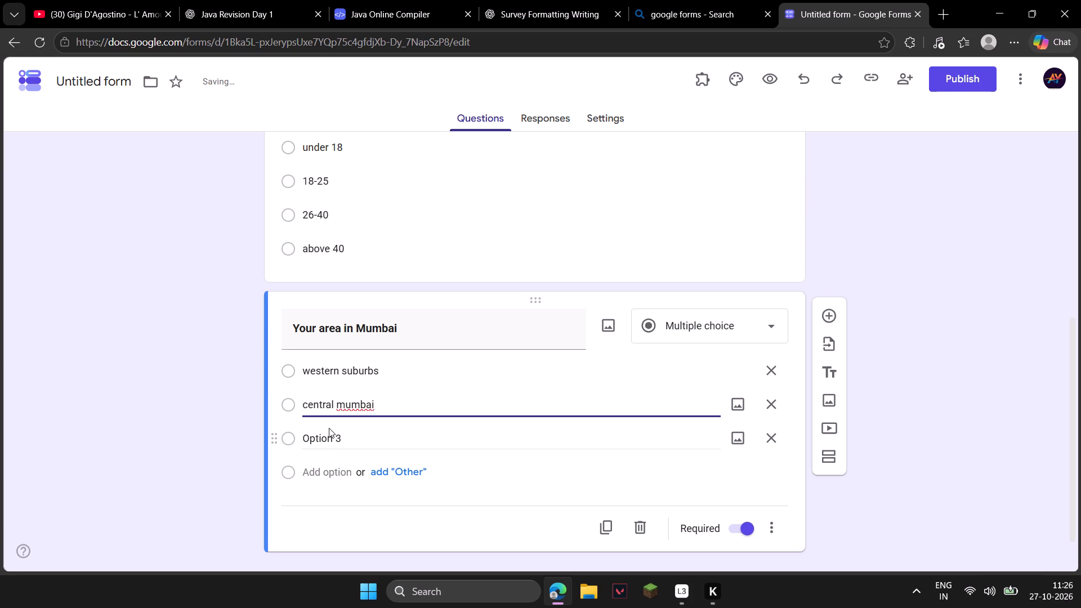
{"action": "left_click", "coordinate": [351, 442]}
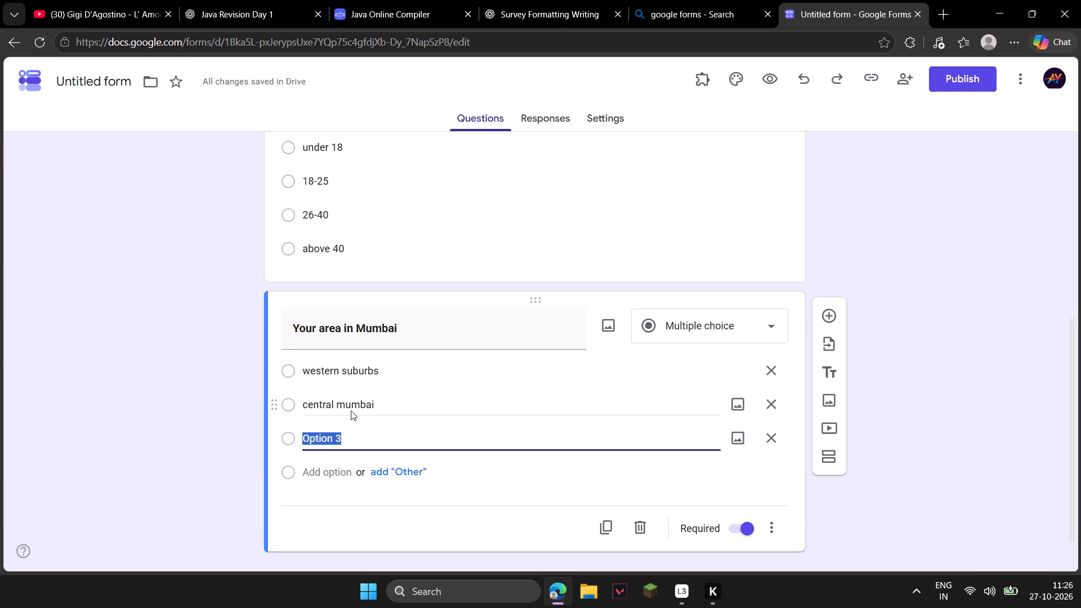
{"action": "left_click", "coordinate": [354, 399]}
{"action": "left_click", "coordinate": [358, 403]}
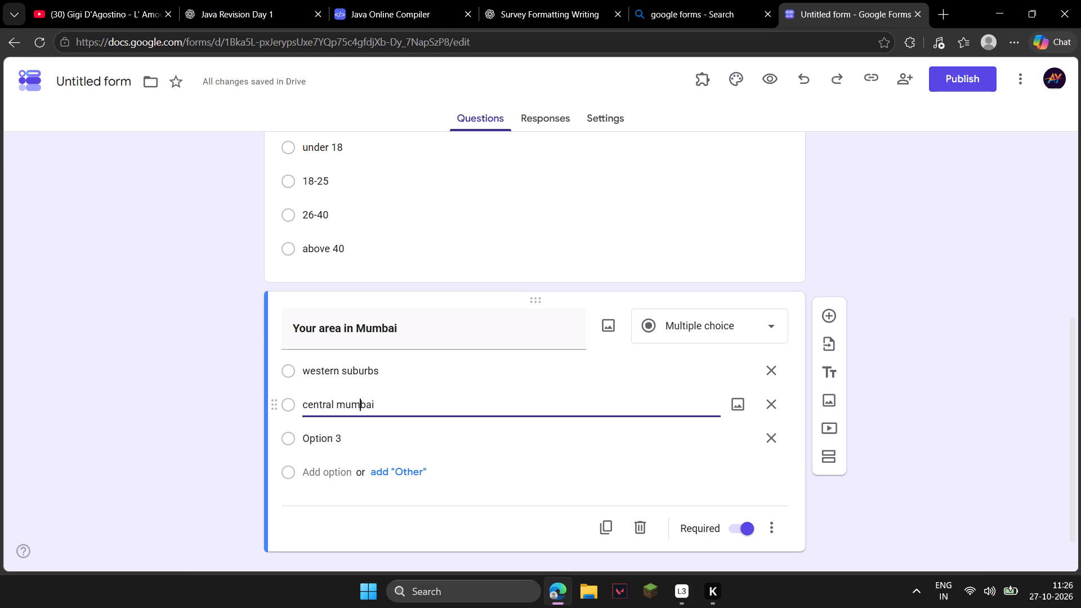
{"action": "left_click", "coordinate": [377, 409]}
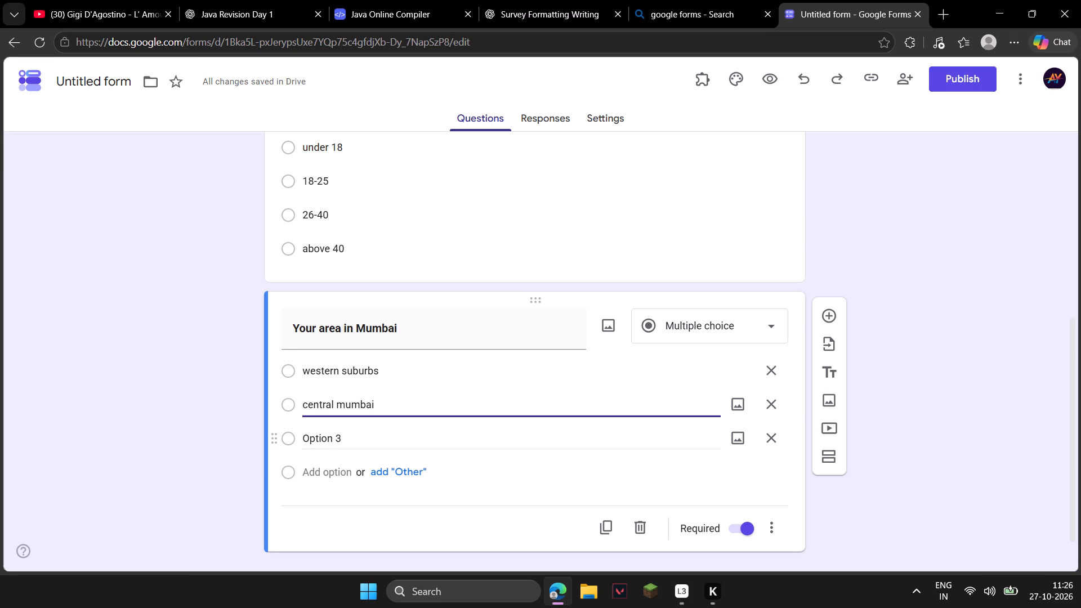
Set the third answer option of the "Your area in Mumbai" question to "south mumbai".
{"action": "left_click", "coordinate": [344, 436]}
{"action": "key", "text": "BackSpace"}
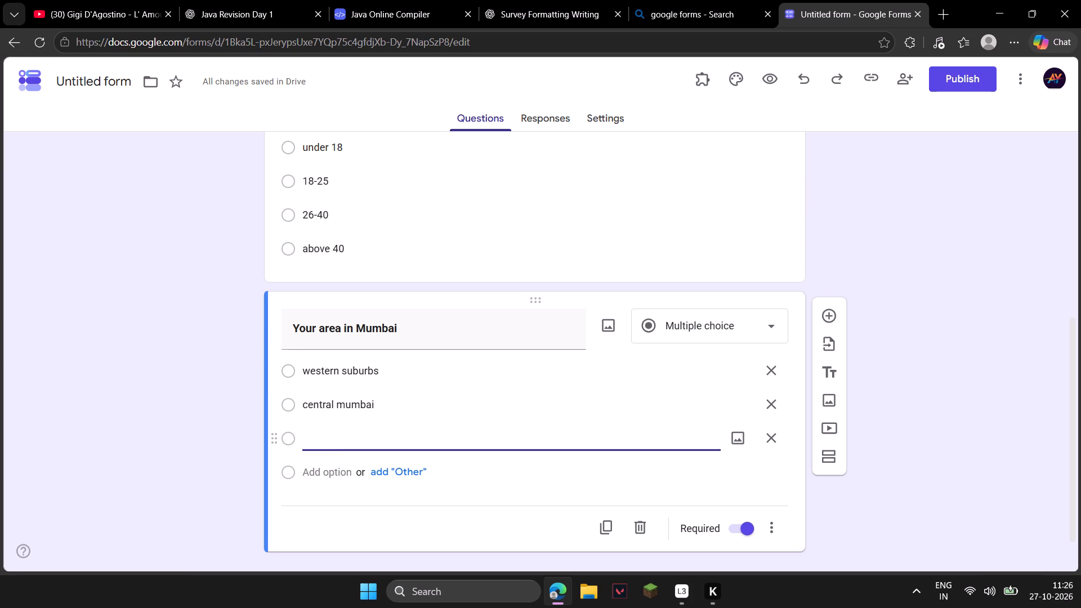
{"action": "left_click", "coordinate": [349, 439]}
{"action": "key", "text": "s"}
{"action": "type", "text": "outh mumbai"}
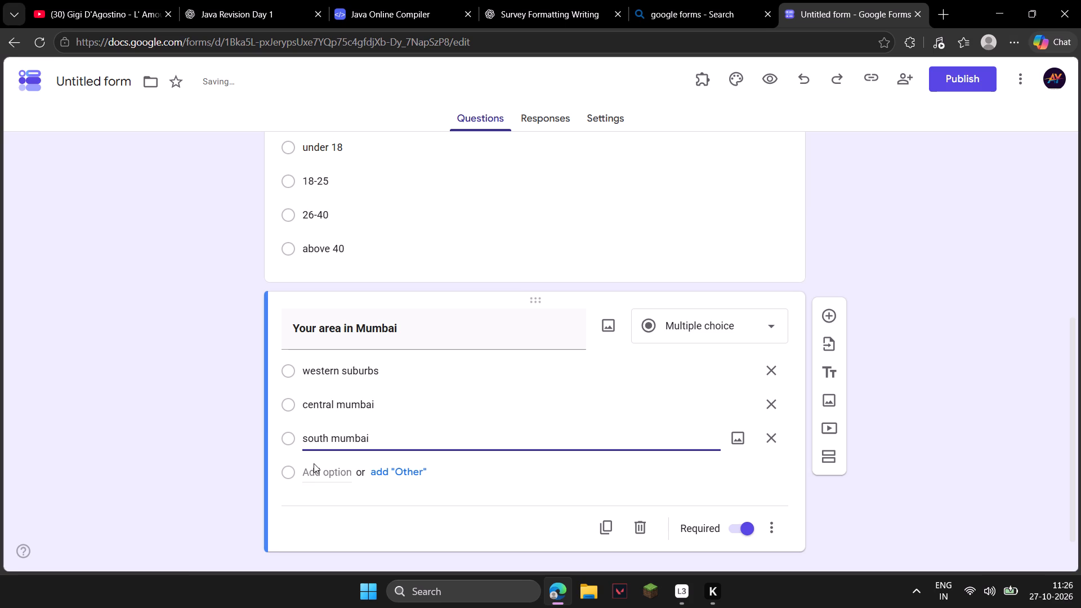
Add "eastern suburbs" as the fourth answer option of the "Your area in Mumbai" question.
{"action": "left_click", "coordinate": [311, 467]}
{"action": "key", "text": "BackSpace"}
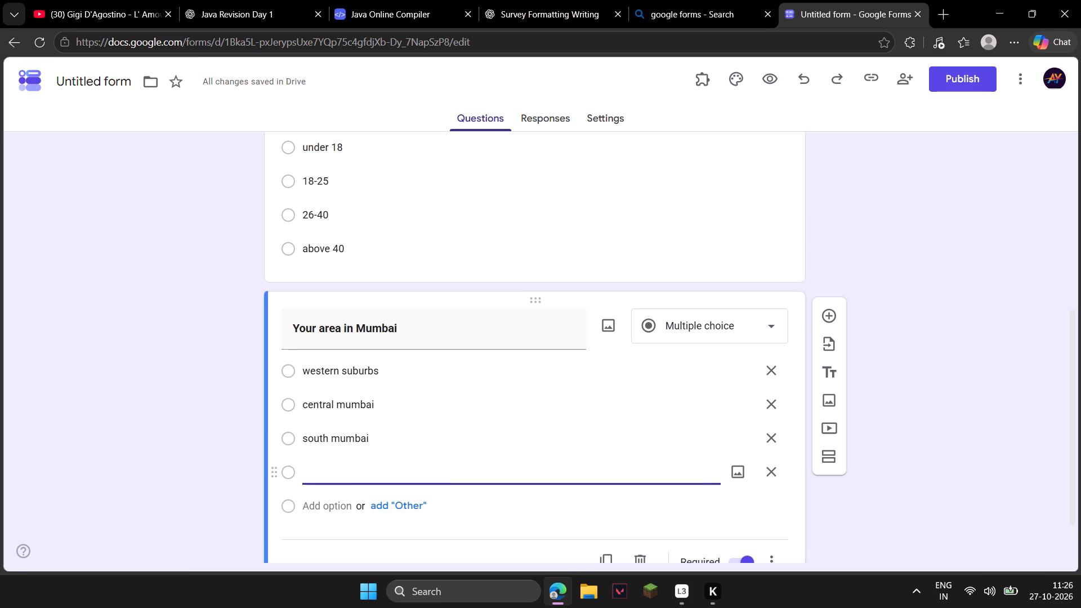
{"action": "type", "text": "eastern"}
{"action": "key", "text": "space"}
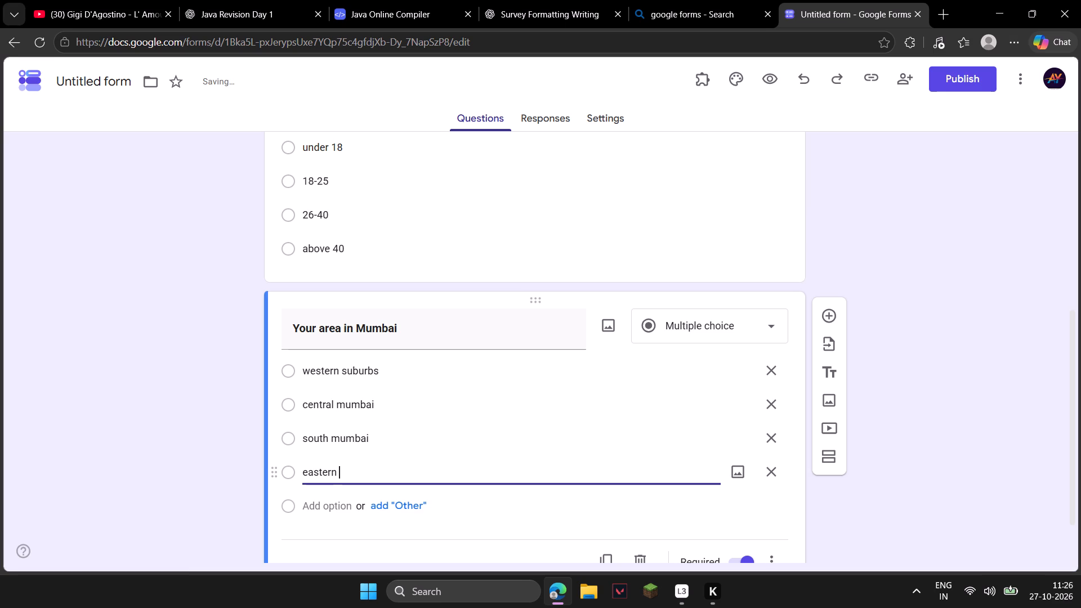
{"action": "type", "text": "sub"}
{"action": "type", "text": "uebs"}
{"action": "key", "text": "equal"}
{"action": "key", "text": "BackSpace"}
{"action": "key", "text": "BackSpace"}
{"action": "key", "text": "BackSpace"}
{"action": "key", "text": "BackSpace"}
{"action": "key", "text": "r"}
{"action": "type", "text": "bs"}
Add "thane" as the fifth answer option of the "Your area in Mumbai" question.
{"action": "left_click", "coordinate": [314, 508]}
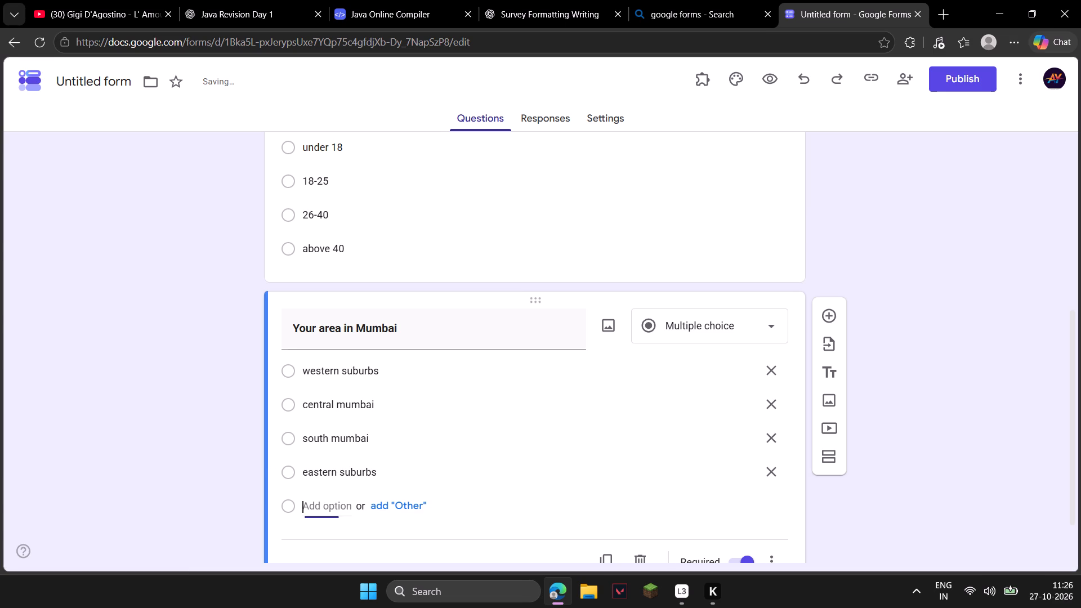
{"action": "key", "text": "BackSpace"}
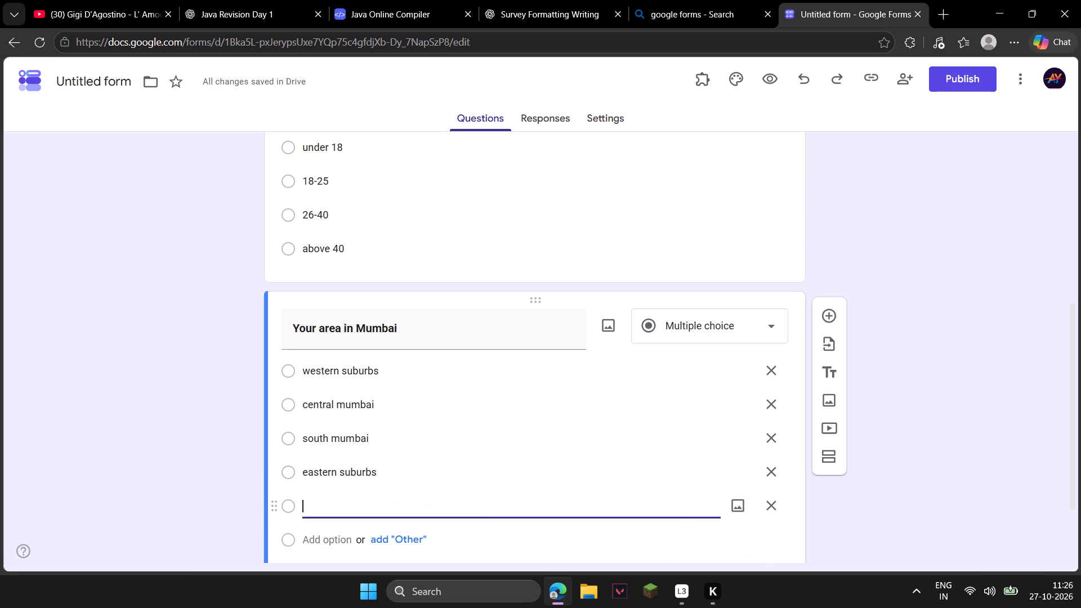
{"action": "type", "text": "thane"}
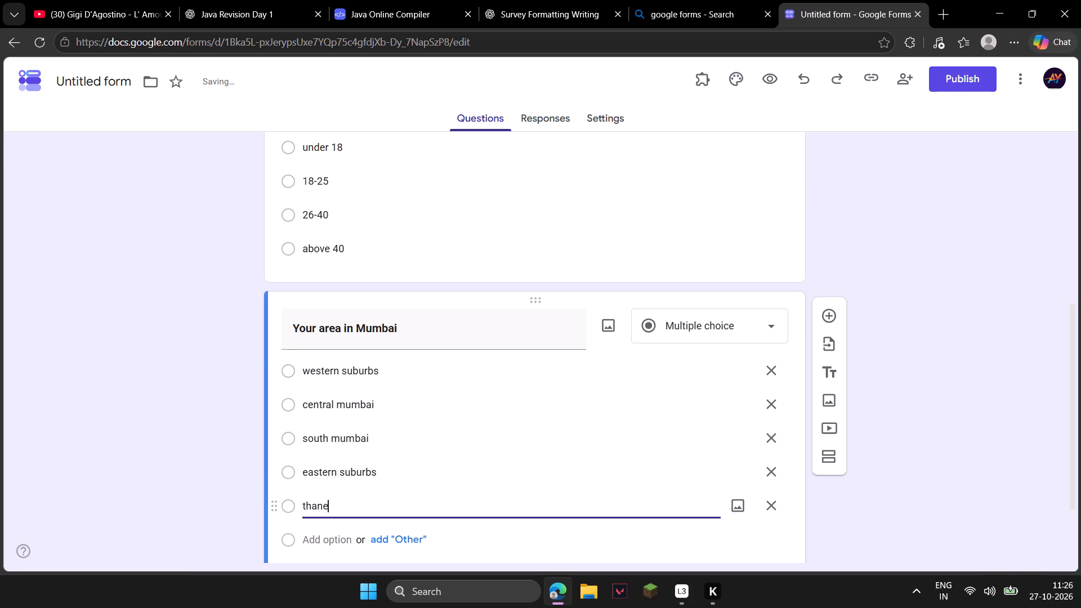
Add "navi mumbai" as the sixth answer option of the "Your area in Mumbai" question.
{"action": "left_click", "coordinate": [316, 537]}
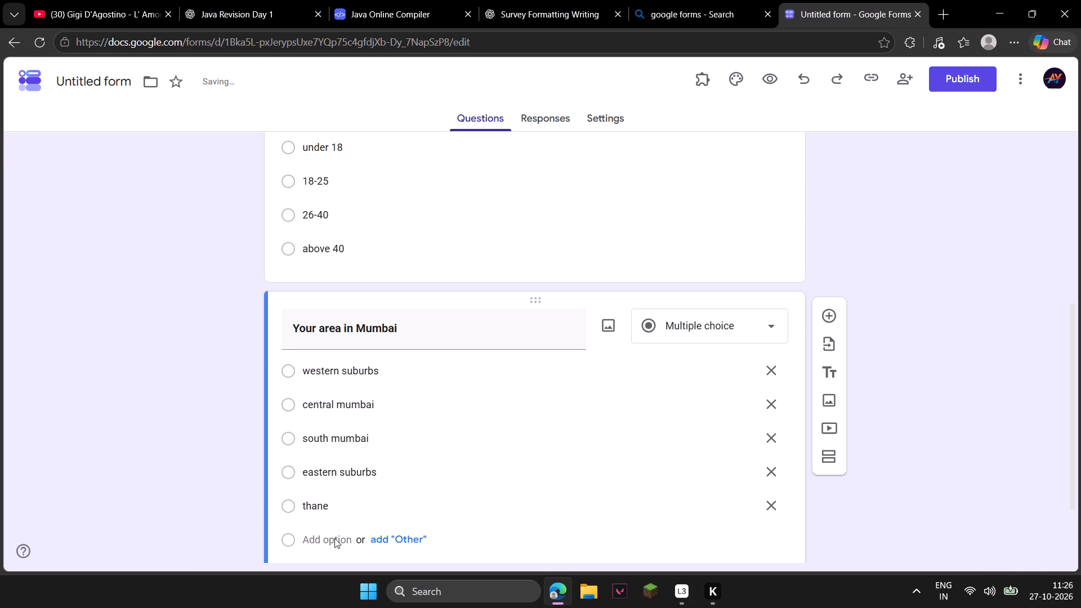
{"action": "left_click", "coordinate": [335, 538]}
{"action": "triple_click", "coordinate": [335, 538]}
{"action": "scroll", "coordinate": [335, 538], "scroll_direction": "down", "scroll_amount": 1}
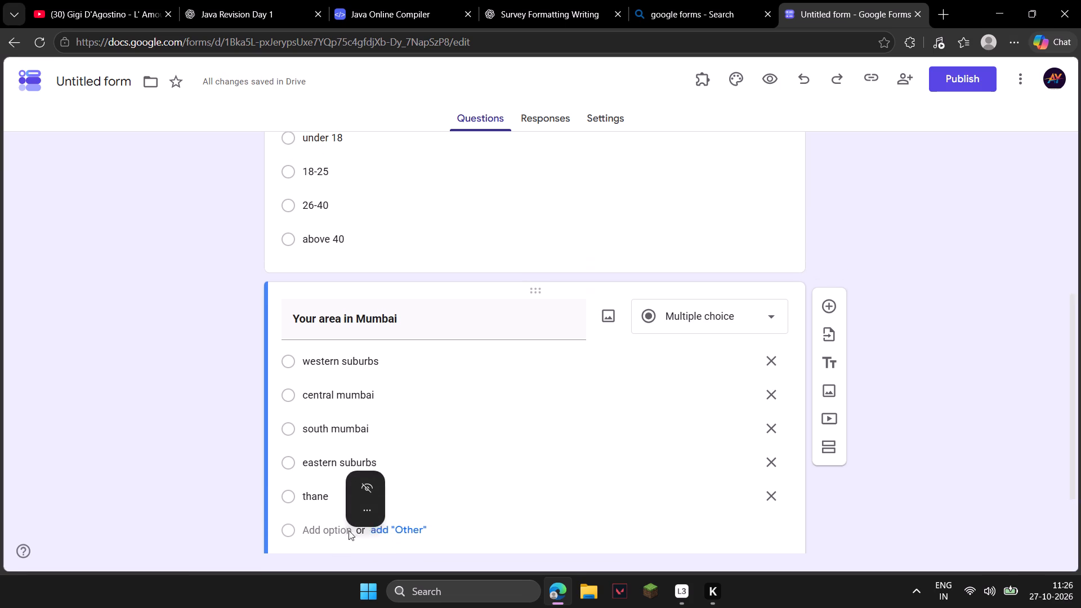
{"action": "left_click", "coordinate": [388, 535]}
{"action": "left_click", "coordinate": [399, 537]}
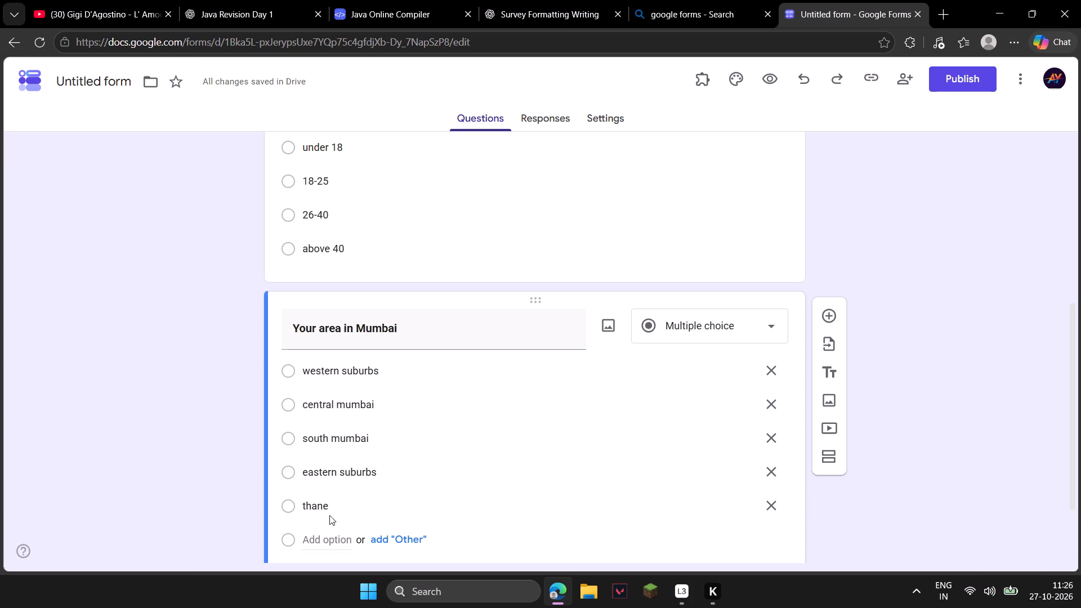
{"action": "scroll", "coordinate": [317, 509], "scroll_direction": "down", "scroll_amount": 3}
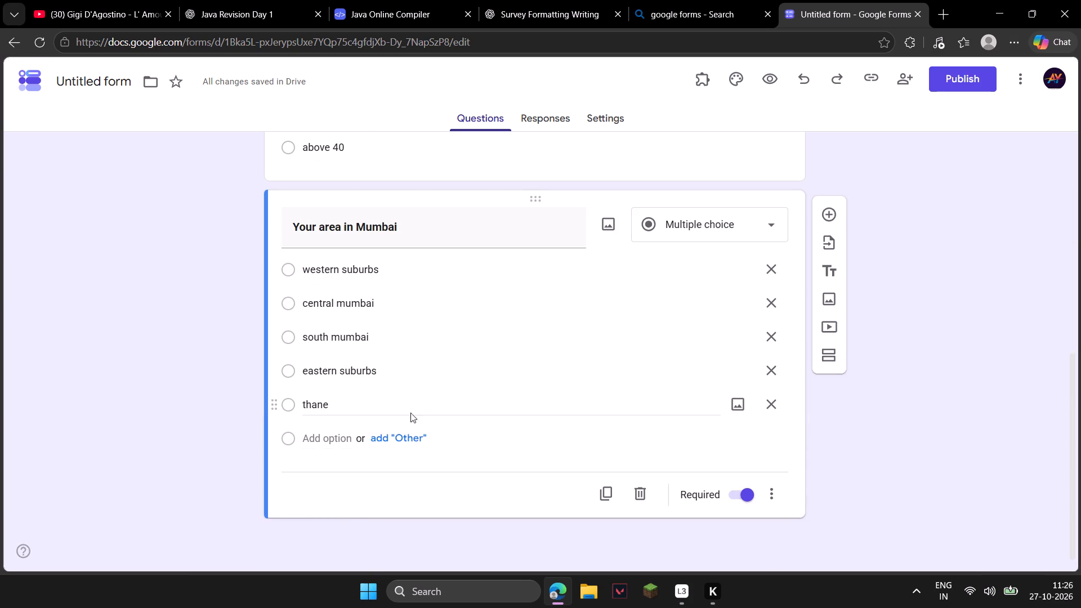
{"action": "double_click", "coordinate": [285, 440]}
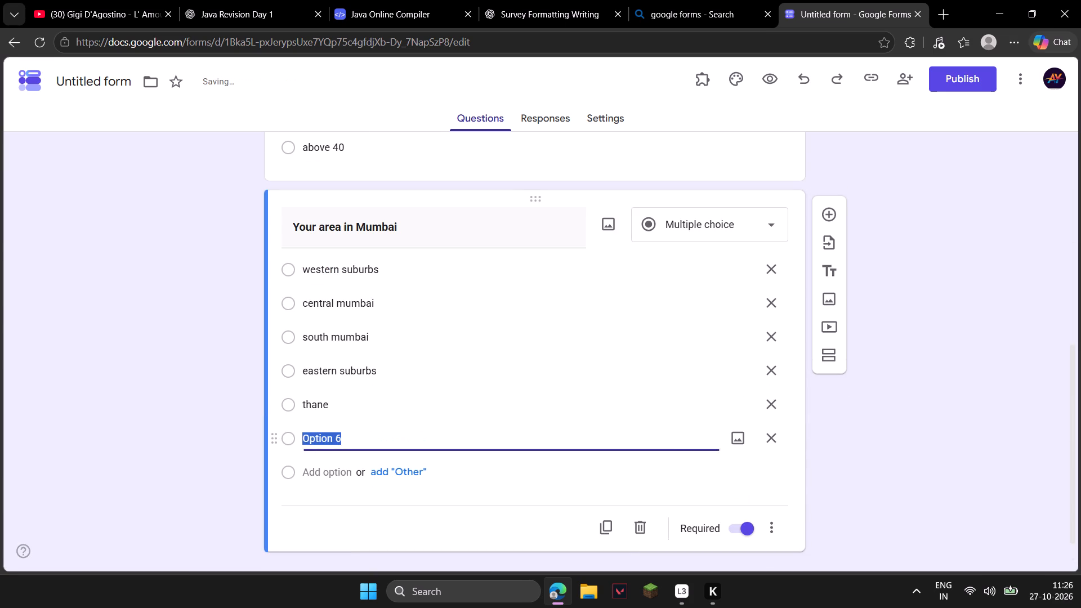
{"action": "key", "text": "BackSpace"}
{"action": "type", "text": "va"}
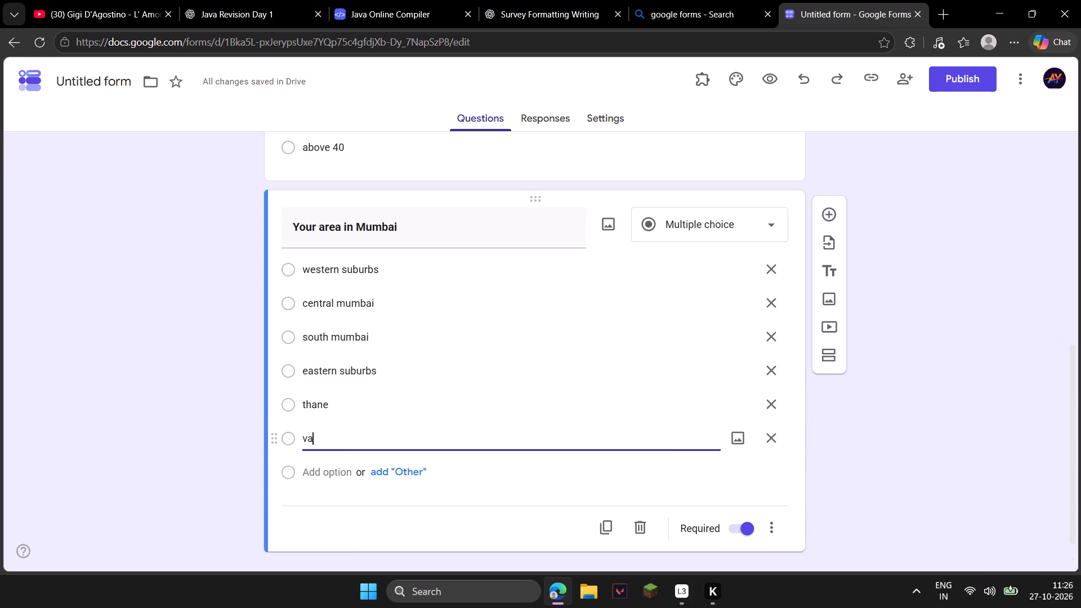
{"action": "key", "text": "BackSpace"}
{"action": "key", "text": "BackSpace"}
{"action": "type", "text": "navi mum"}
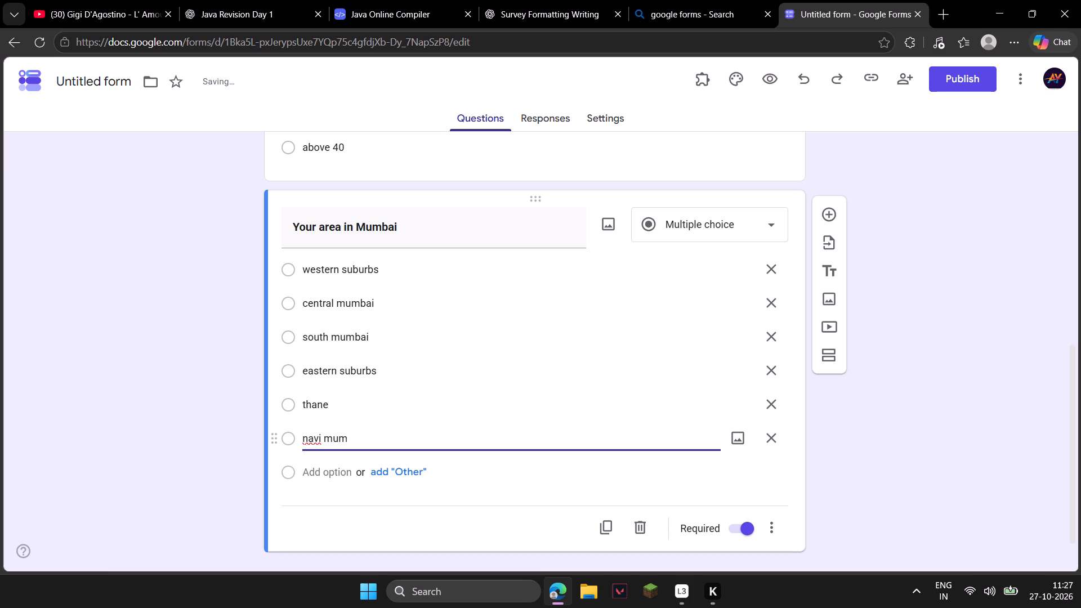
{"action": "type", "text": "bai"}
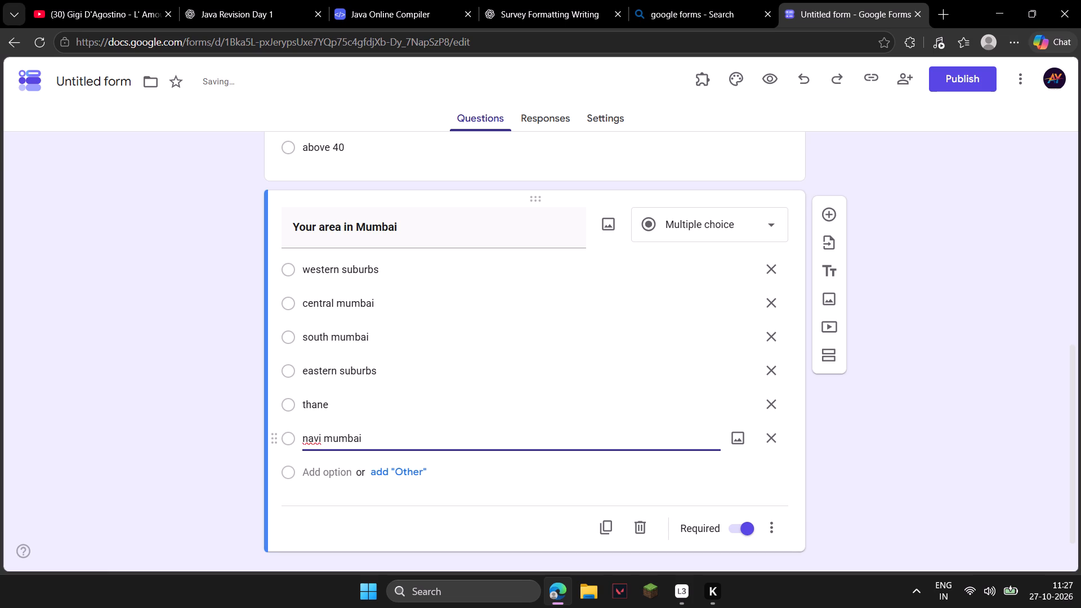
Correct "navi" to "Navi" in the sixth answer option using the spelling suggestion.
{"action": "left_click", "coordinate": [318, 439]}
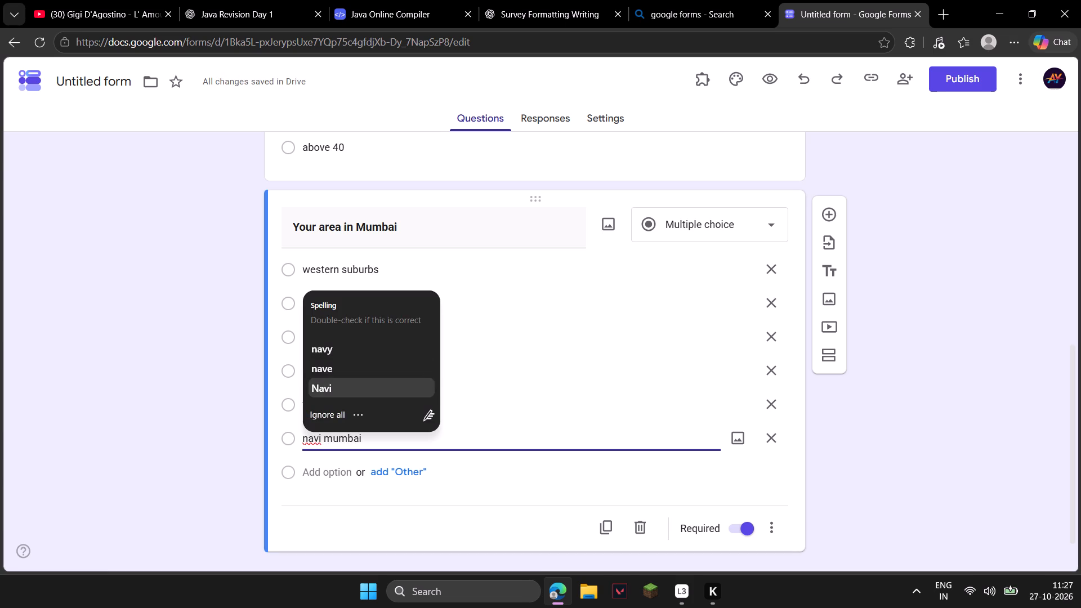
{"action": "left_click", "coordinate": [338, 383]}
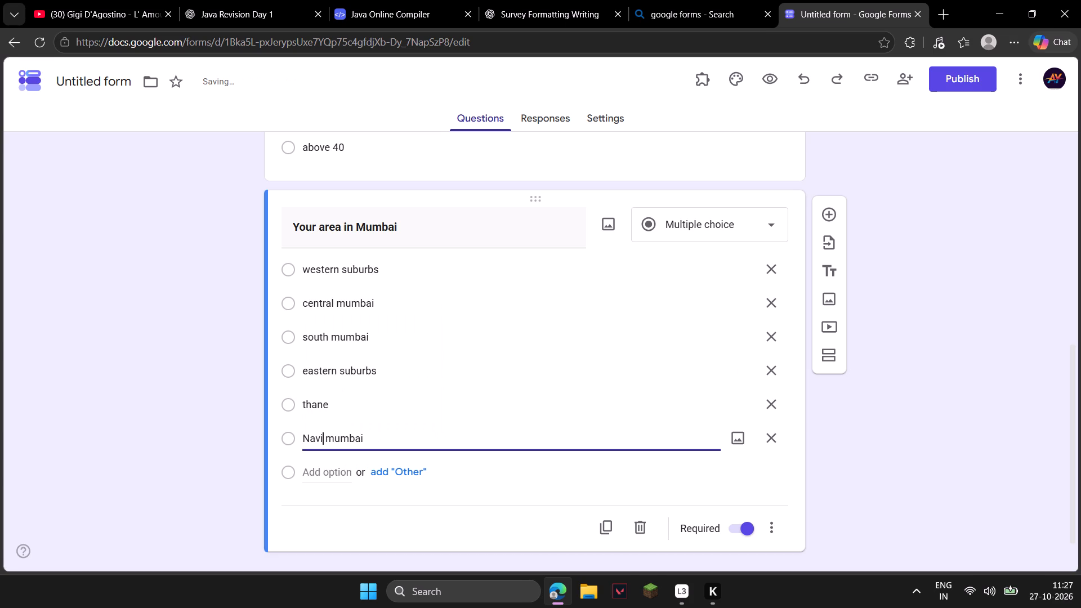
Add "others" as the seventh answer option of the "Your area in Mumbai" question.
{"action": "left_click", "coordinate": [322, 467]}
{"action": "key", "text": "BackSpace"}
{"action": "type", "text": "others"}
{"action": "key", "text": "space"}
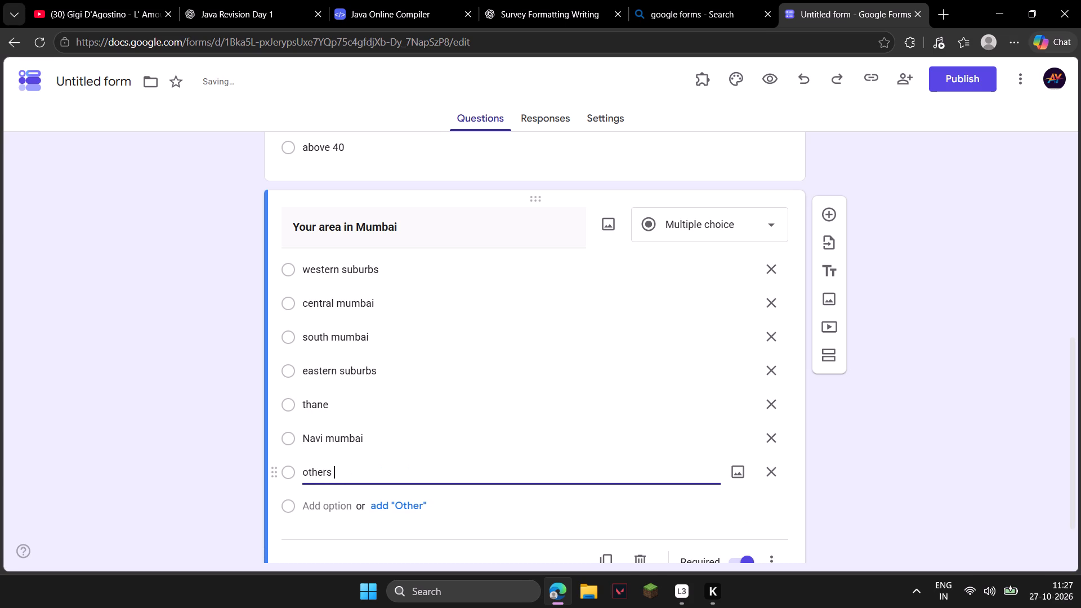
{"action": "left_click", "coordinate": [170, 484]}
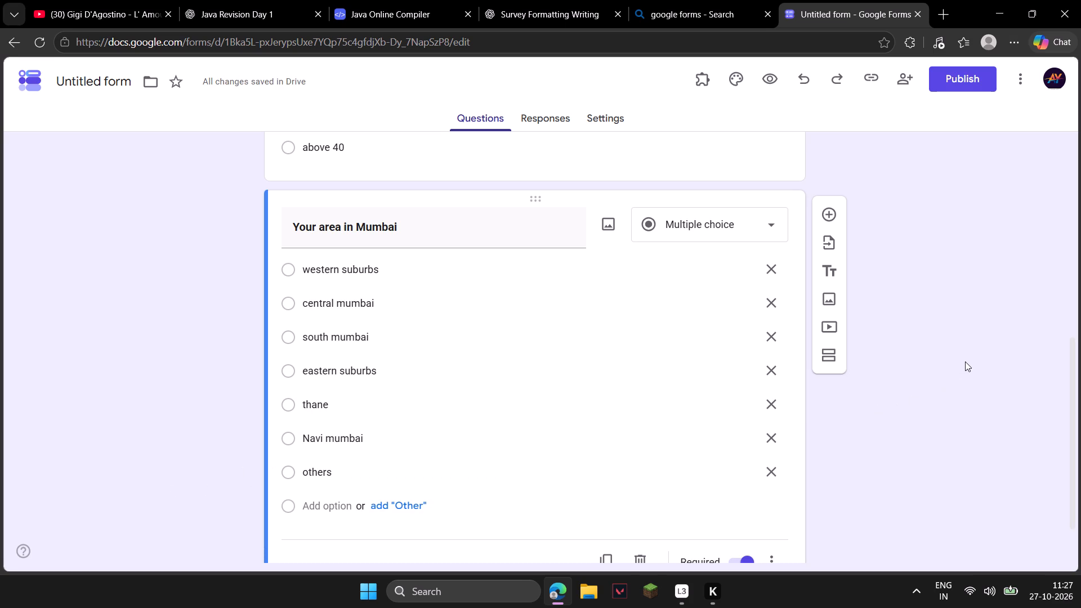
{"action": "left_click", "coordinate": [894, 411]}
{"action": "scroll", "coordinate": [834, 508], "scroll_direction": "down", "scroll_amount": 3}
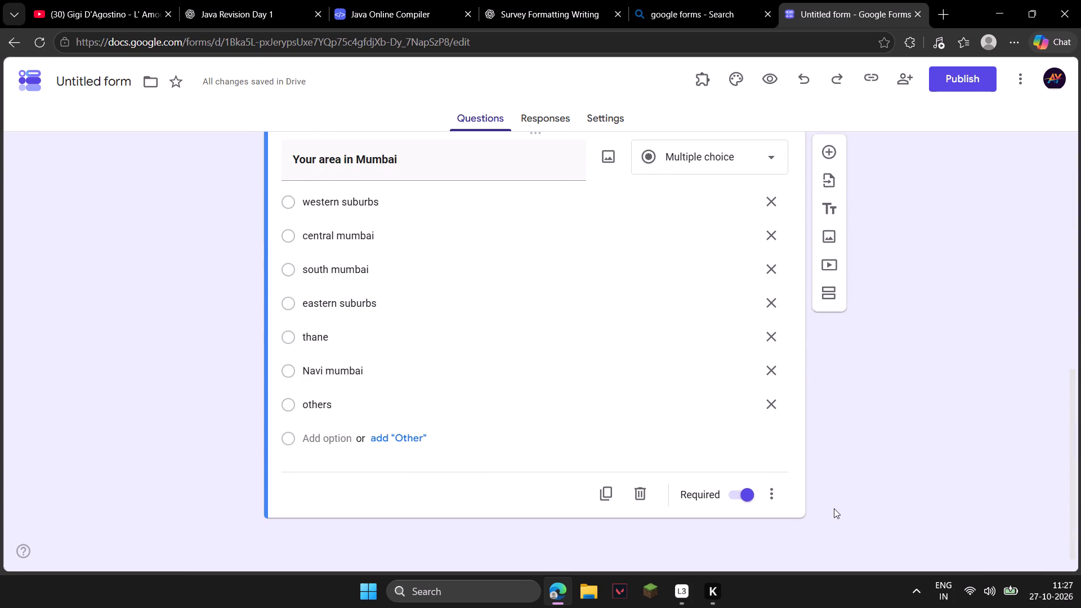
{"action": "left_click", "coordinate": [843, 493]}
Make the "Name(optional)" question no longer required.
{"action": "scroll", "coordinate": [843, 493], "scroll_direction": "up", "scroll_amount": 5}
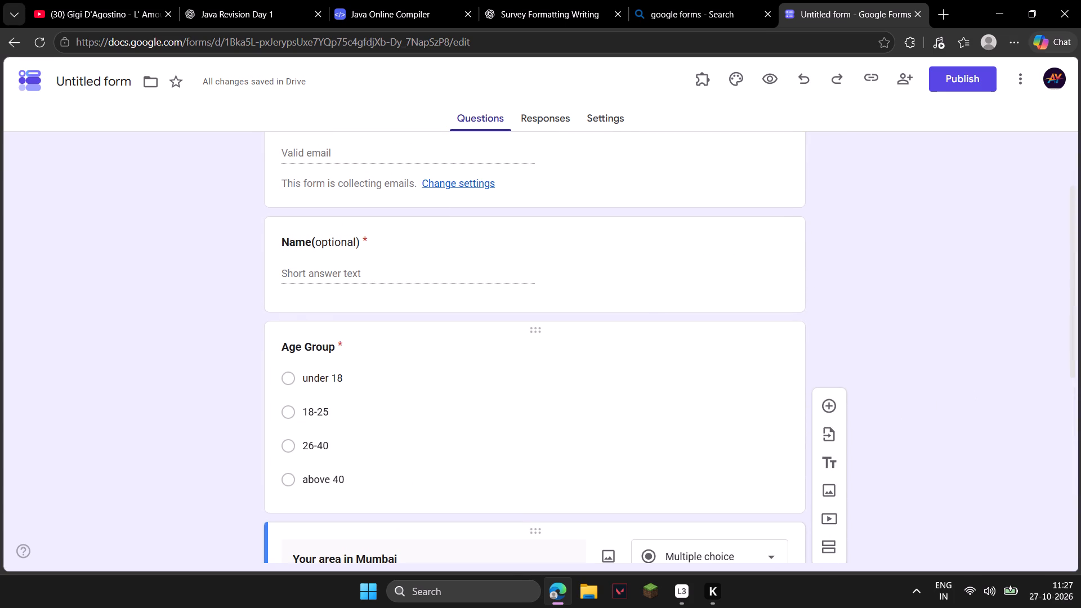
{"action": "left_click", "coordinate": [622, 263]}
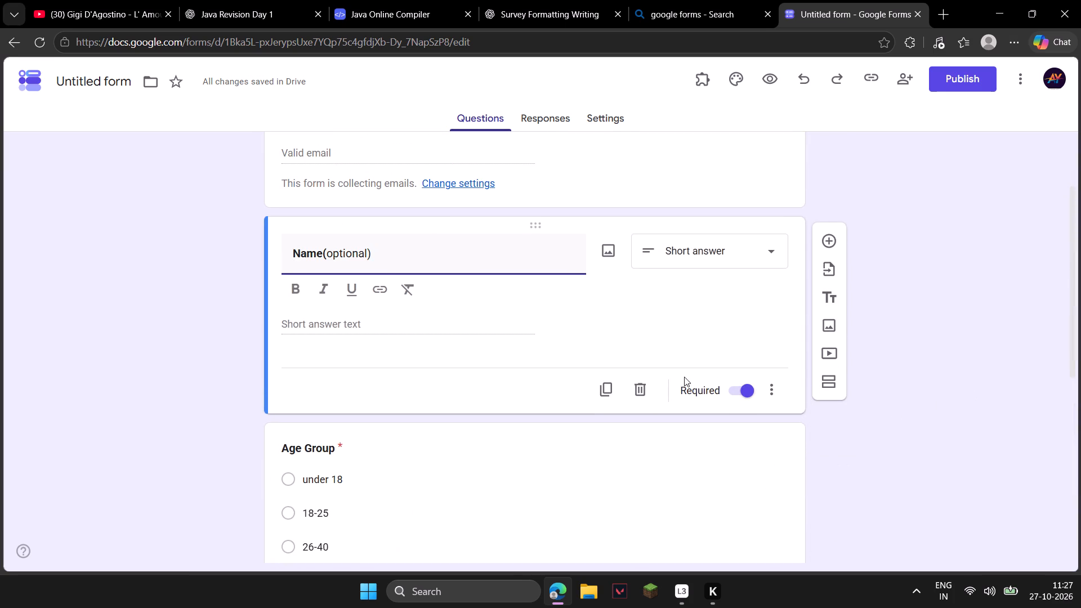
{"action": "left_click", "coordinate": [756, 401]}
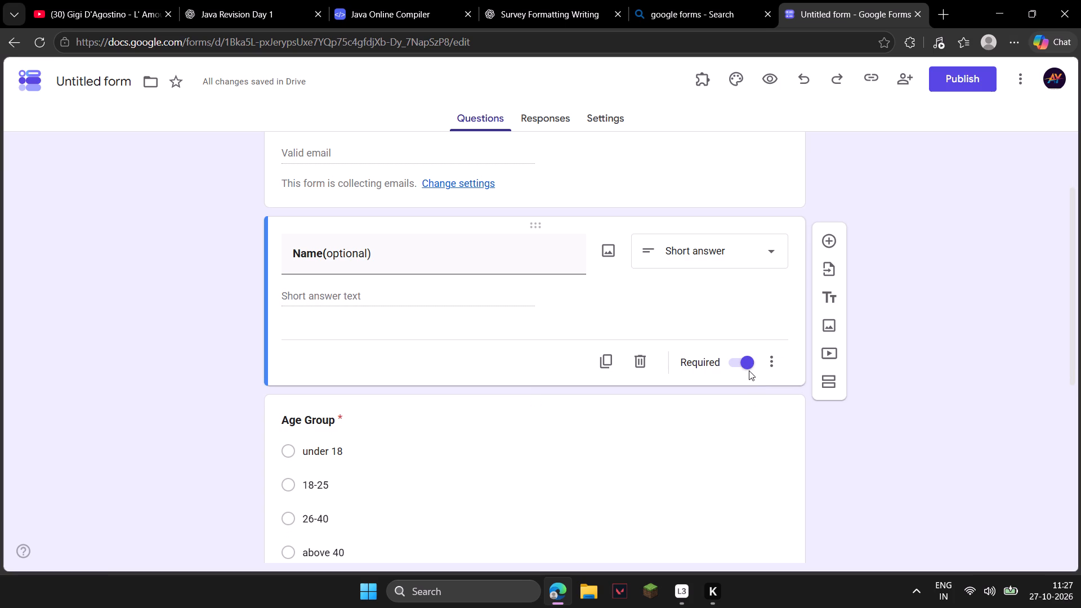
{"action": "left_click", "coordinate": [747, 365]}
{"action": "left_click", "coordinate": [897, 425]}
Add a new blank question to the form.
{"action": "scroll", "coordinate": [897, 425], "scroll_direction": "down", "scroll_amount": 7}
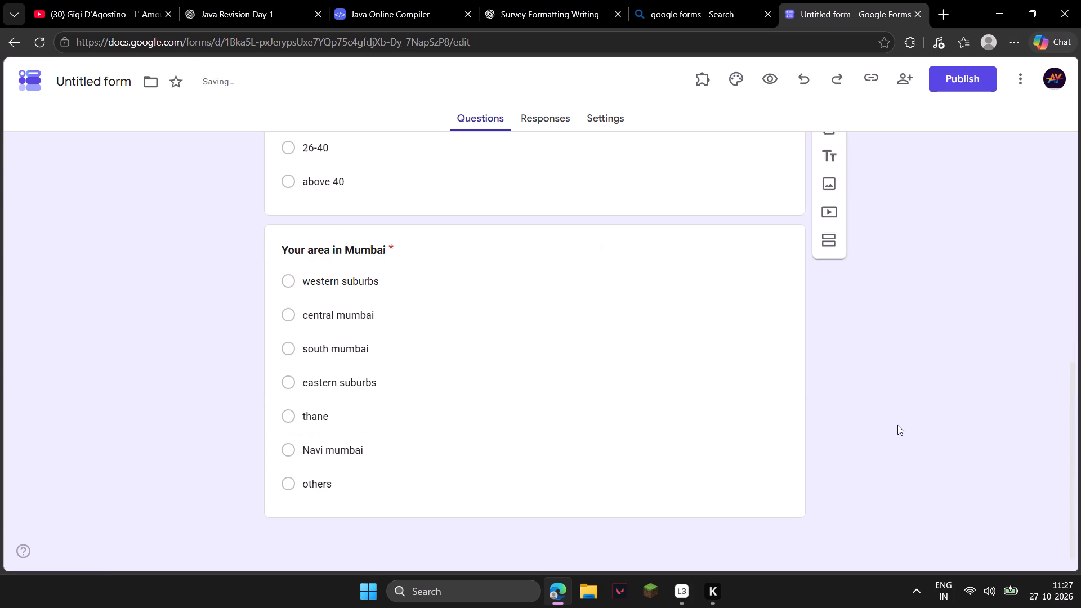
{"action": "scroll", "coordinate": [721, 373], "scroll_direction": "down", "scroll_amount": 3}
{"action": "left_click", "coordinate": [478, 562]}
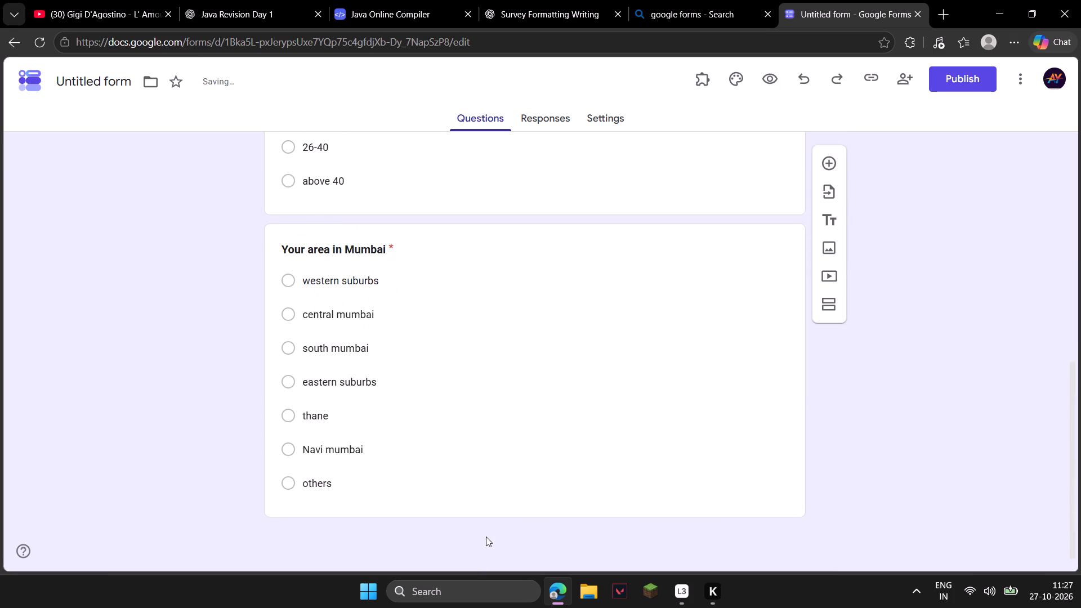
{"action": "left_click", "coordinate": [486, 537]}
{"action": "triple_click", "coordinate": [486, 537]}
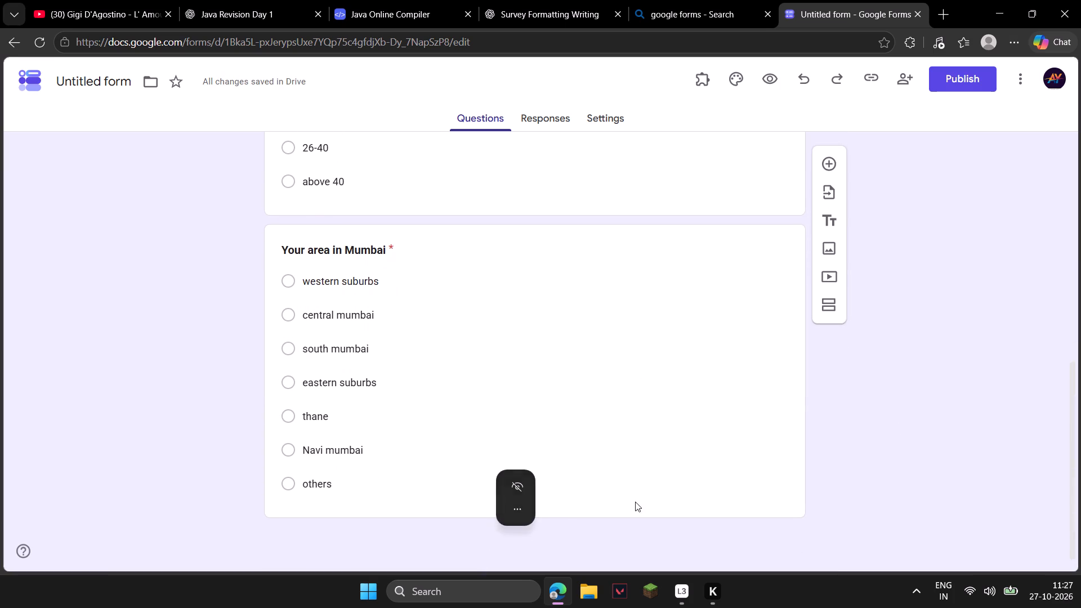
{"action": "left_click", "coordinate": [828, 164]}
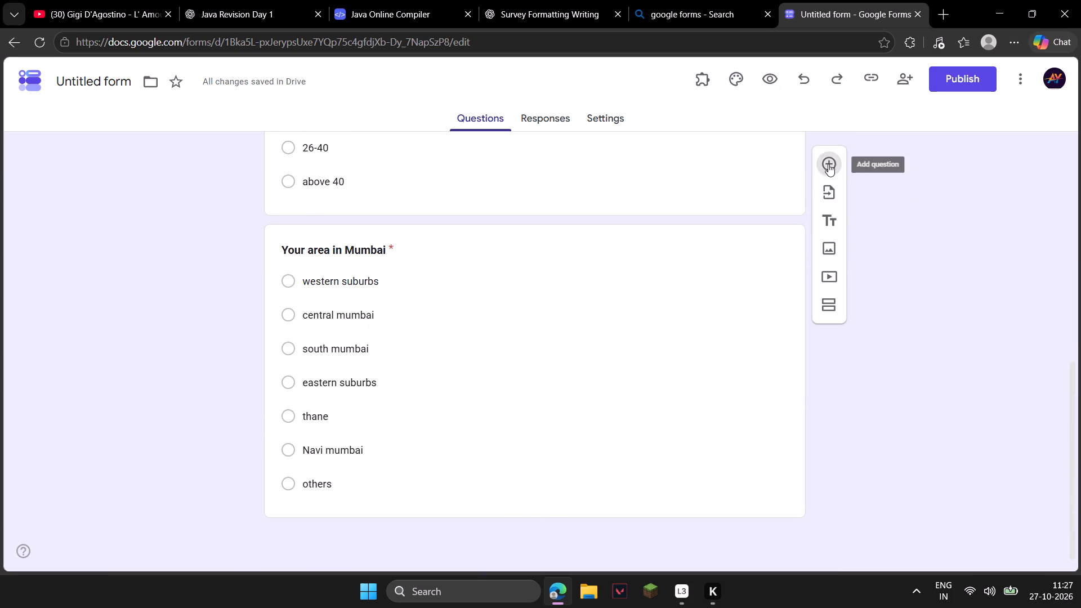
{"action": "scroll", "coordinate": [641, 280], "scroll_direction": "down", "scroll_amount": 3}
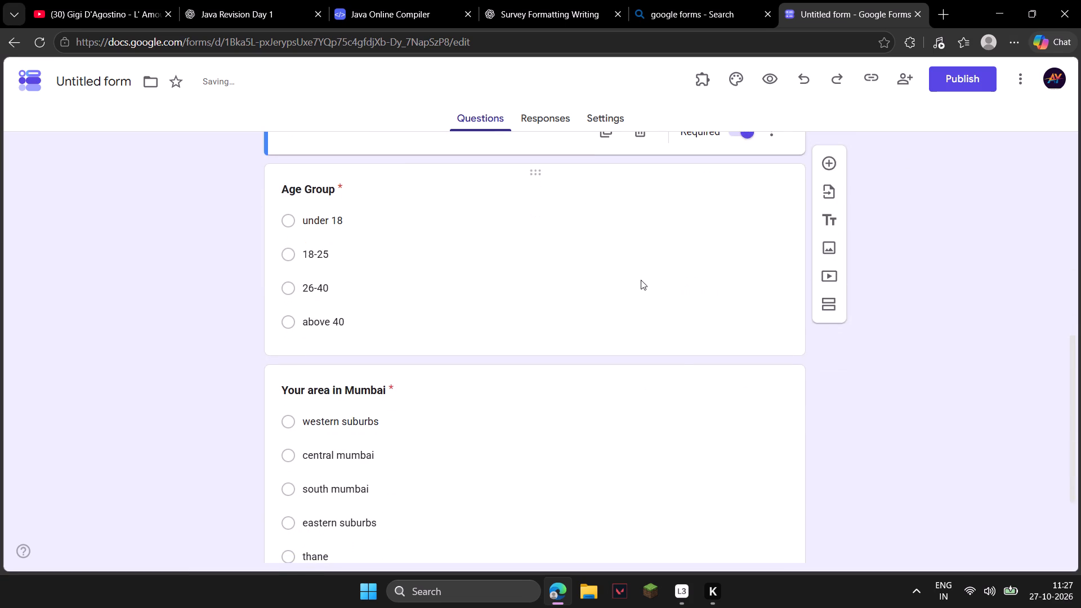
{"action": "scroll", "coordinate": [641, 280], "scroll_direction": "up", "scroll_amount": 3}
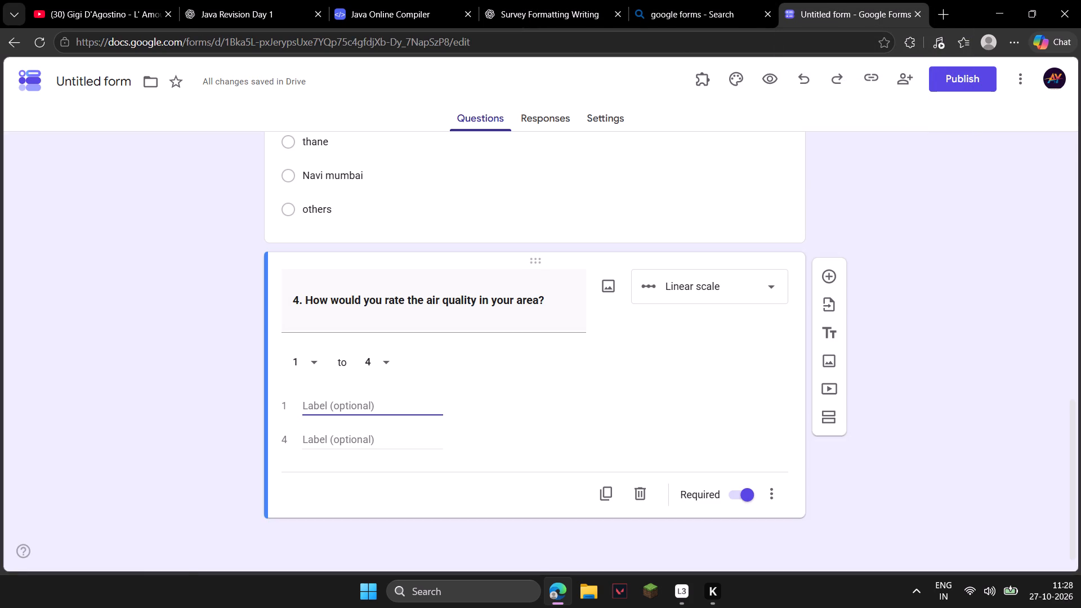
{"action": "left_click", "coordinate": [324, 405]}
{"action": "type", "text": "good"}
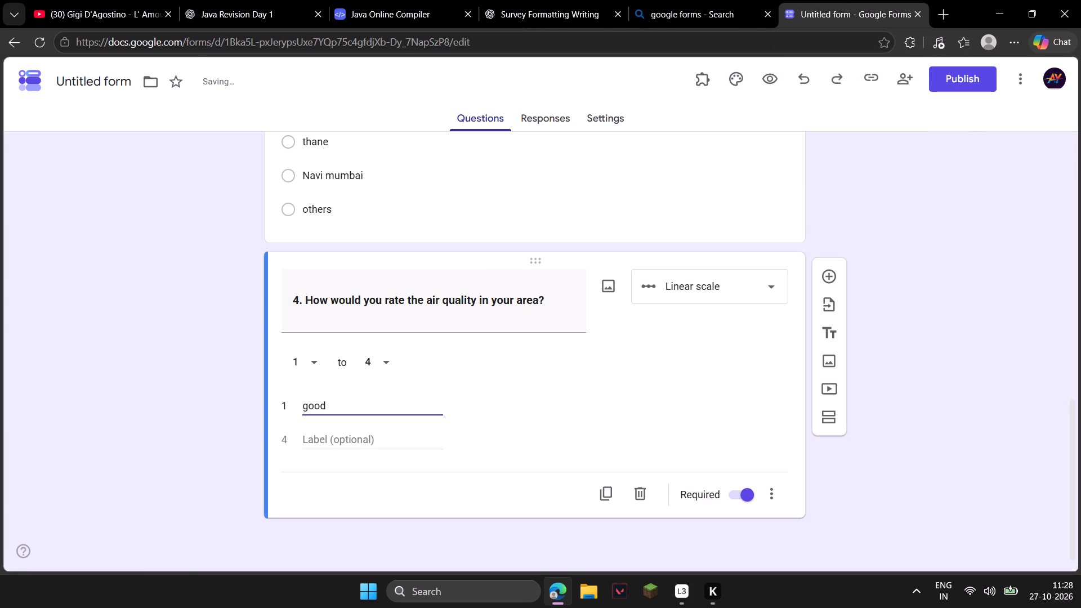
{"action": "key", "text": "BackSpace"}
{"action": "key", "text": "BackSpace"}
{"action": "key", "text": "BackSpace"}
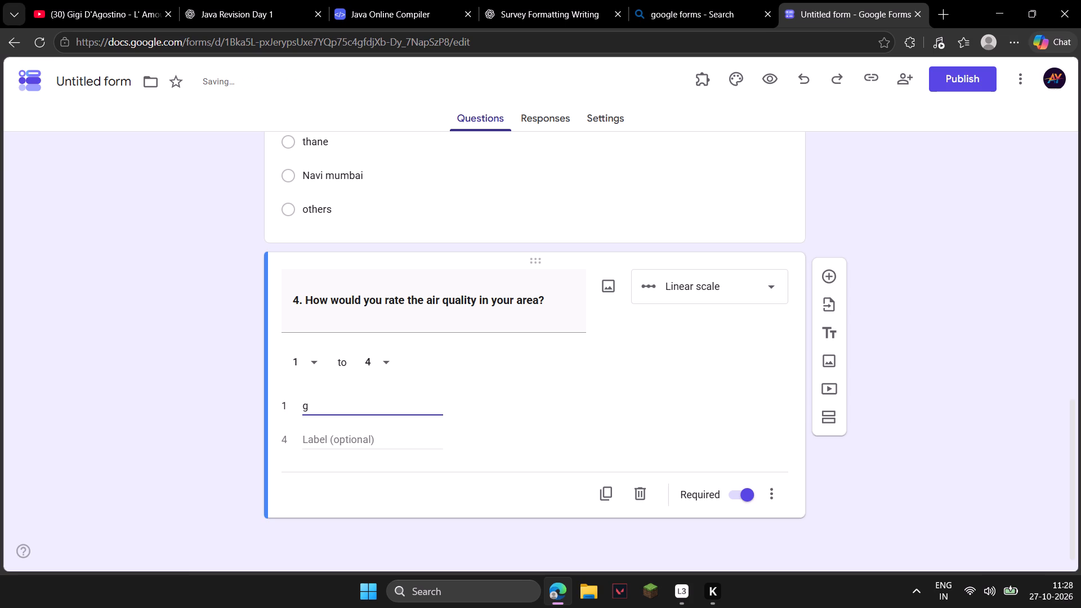
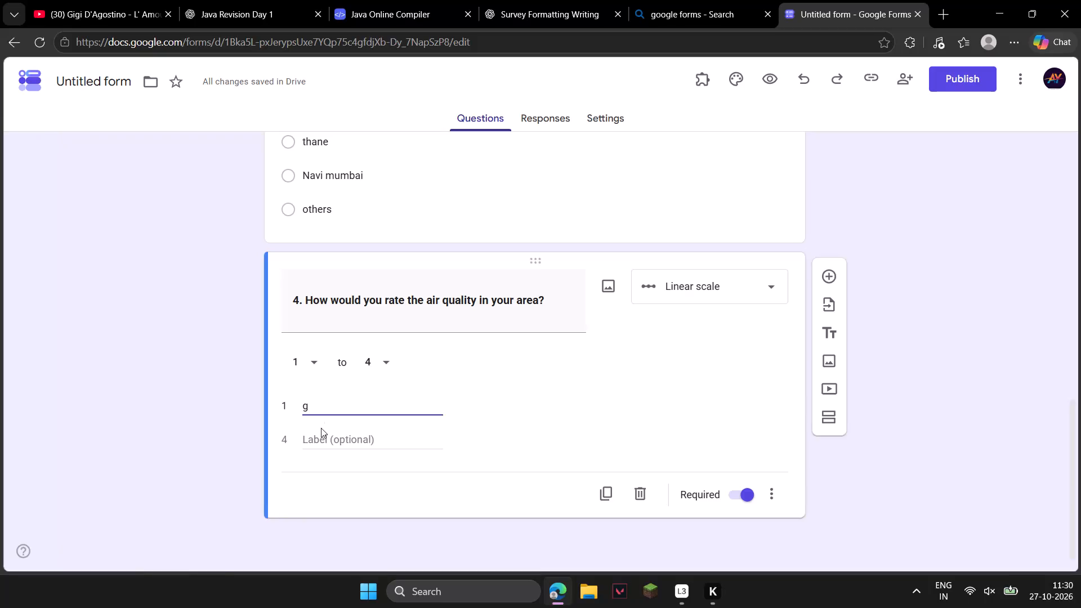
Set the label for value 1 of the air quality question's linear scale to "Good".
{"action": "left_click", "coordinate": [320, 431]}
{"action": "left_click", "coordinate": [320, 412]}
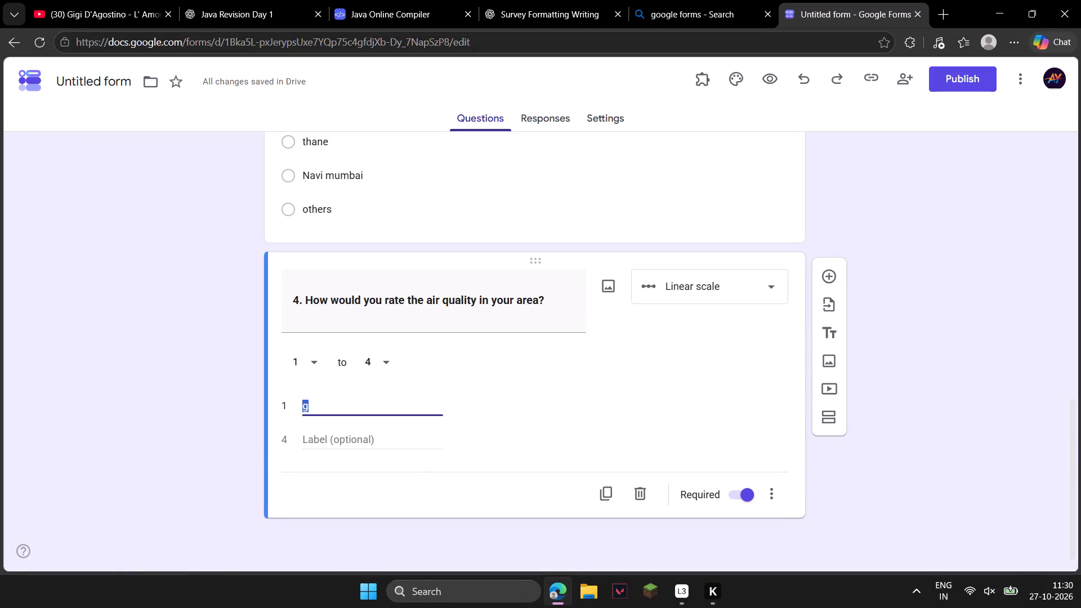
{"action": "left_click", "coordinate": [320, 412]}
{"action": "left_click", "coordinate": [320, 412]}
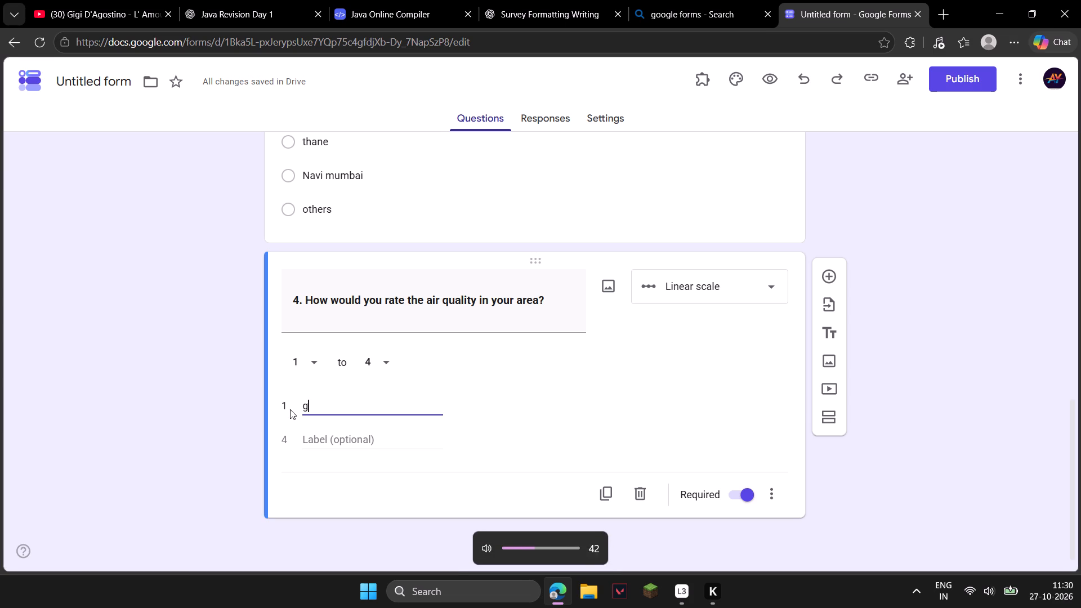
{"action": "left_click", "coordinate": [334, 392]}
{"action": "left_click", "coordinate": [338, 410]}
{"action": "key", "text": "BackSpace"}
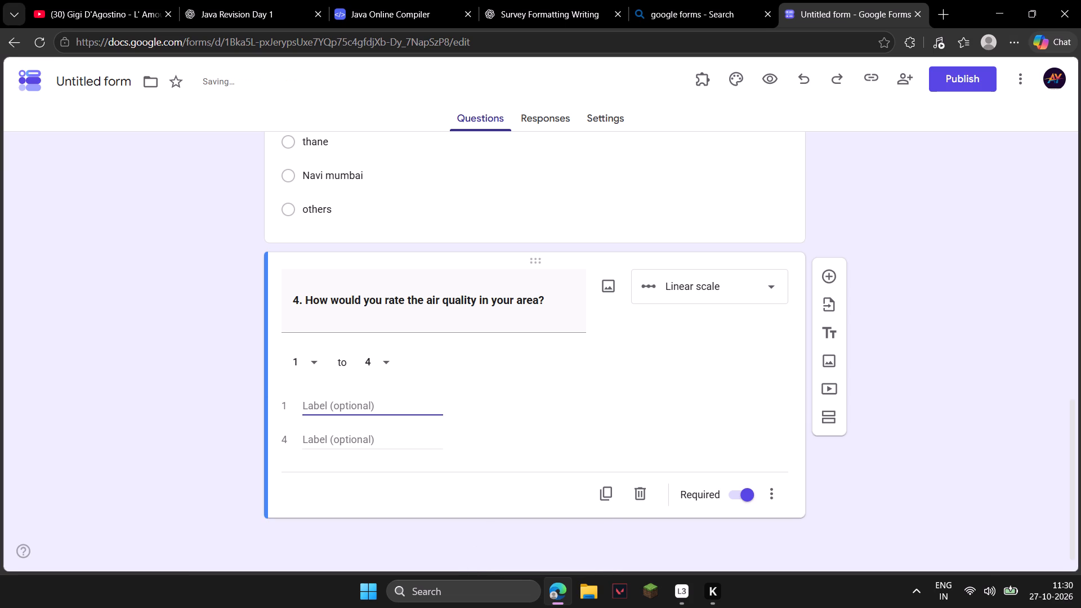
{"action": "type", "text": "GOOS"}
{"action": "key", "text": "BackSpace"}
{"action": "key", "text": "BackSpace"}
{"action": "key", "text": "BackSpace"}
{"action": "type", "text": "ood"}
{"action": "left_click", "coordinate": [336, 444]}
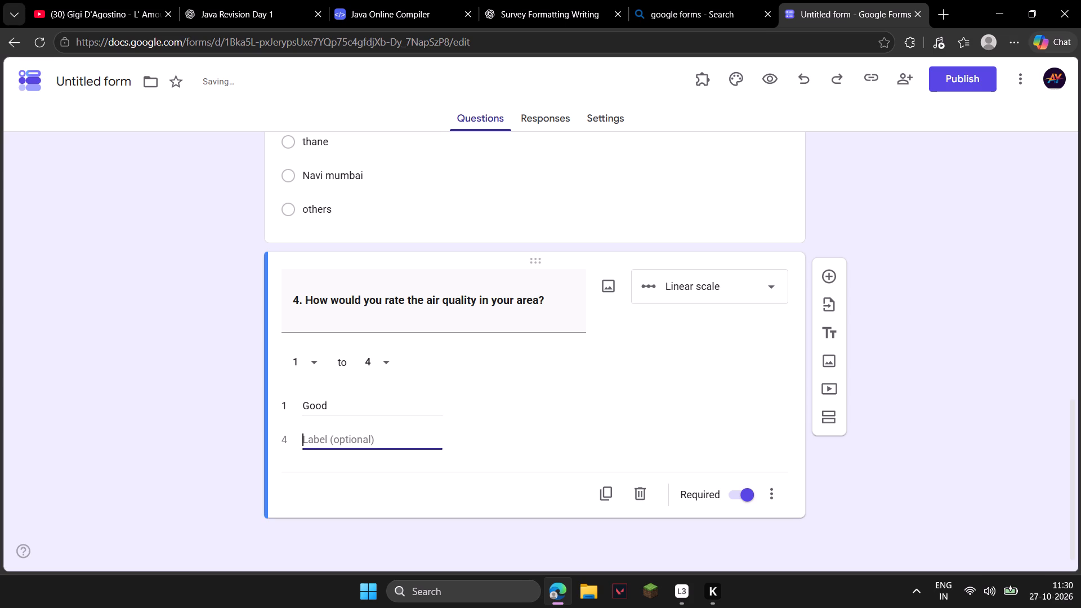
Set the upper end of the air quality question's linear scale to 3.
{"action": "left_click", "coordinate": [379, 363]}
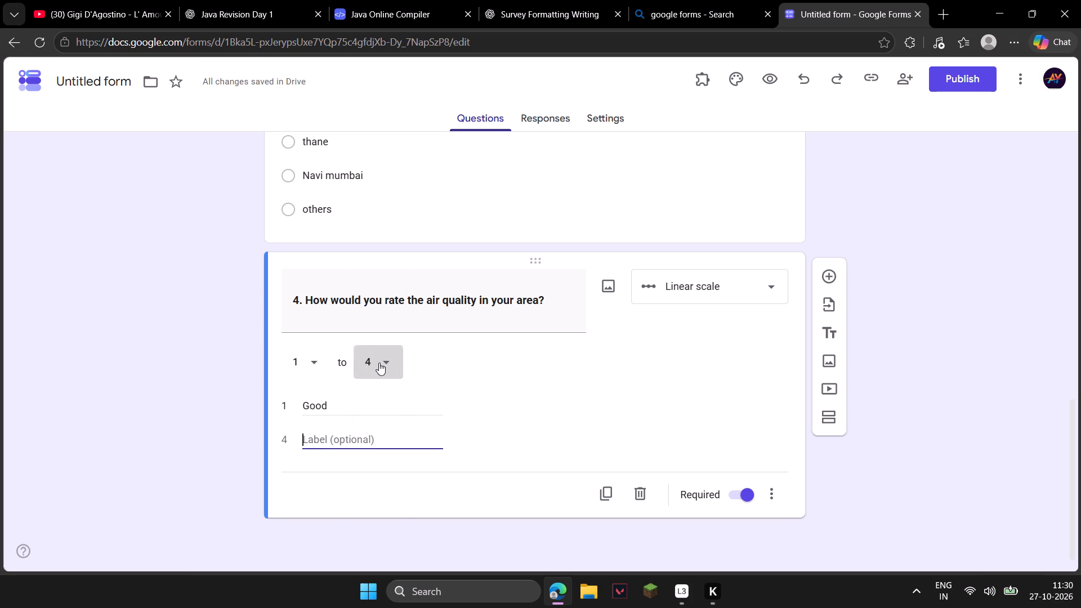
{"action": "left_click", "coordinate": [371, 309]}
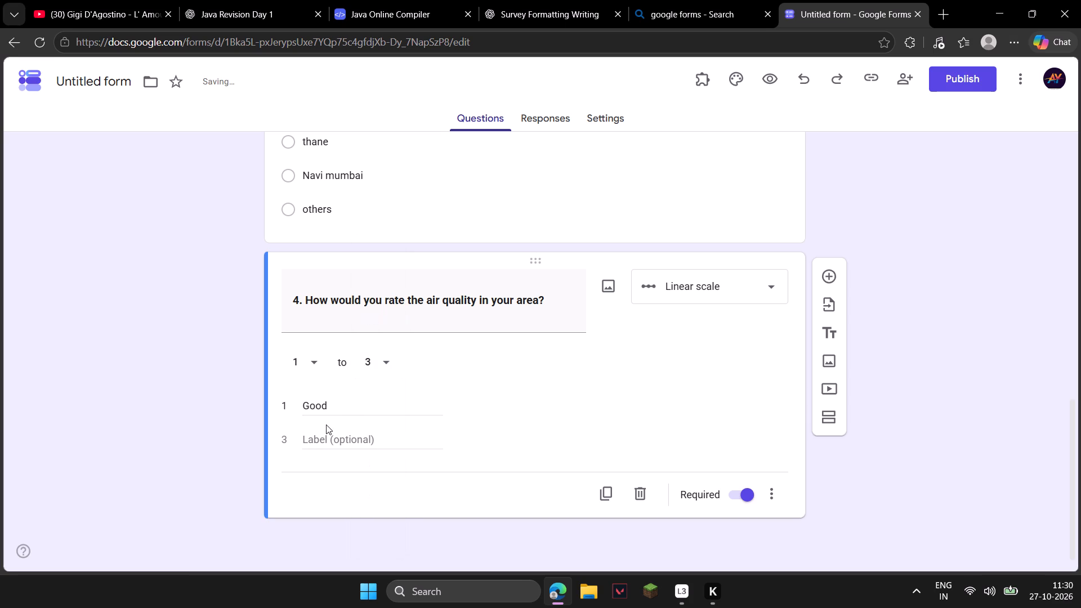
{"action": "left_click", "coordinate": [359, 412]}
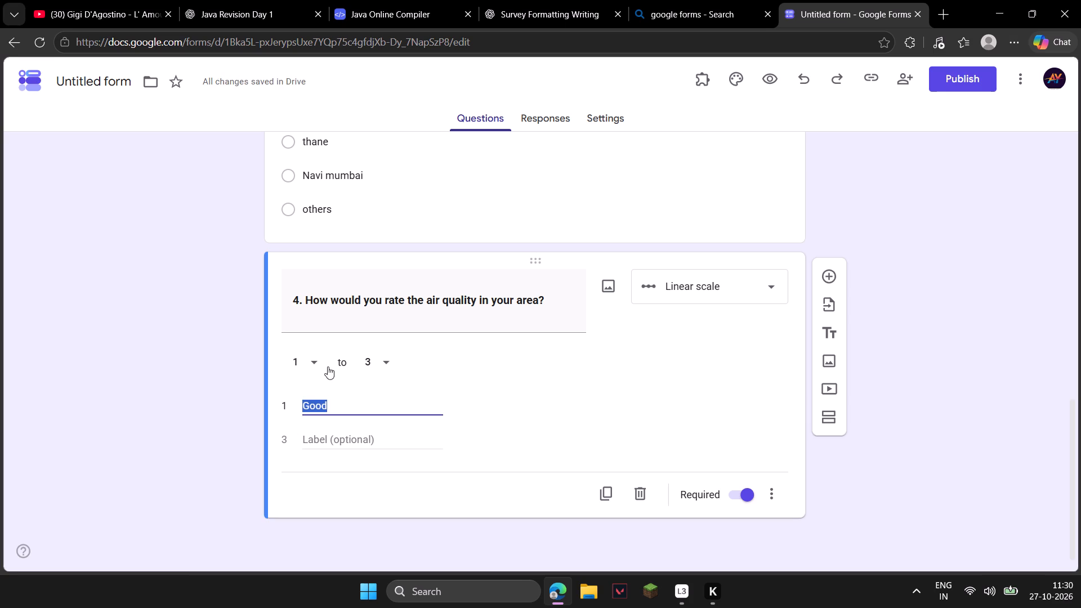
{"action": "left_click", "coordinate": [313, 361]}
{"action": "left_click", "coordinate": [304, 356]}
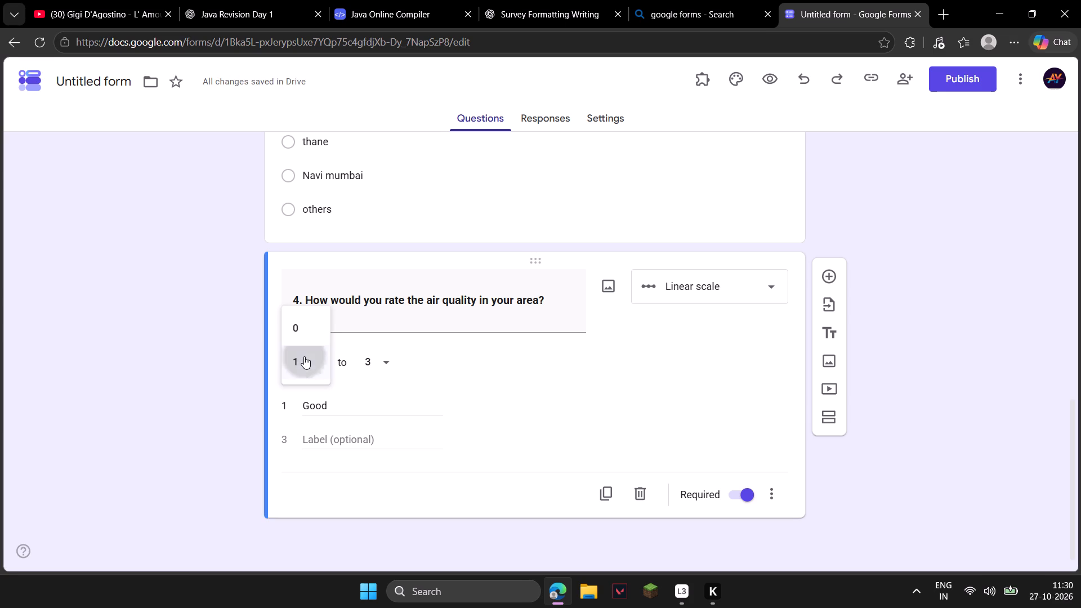
Change the air quality question's type to Multiple choice.
{"action": "left_click", "coordinate": [707, 283]}
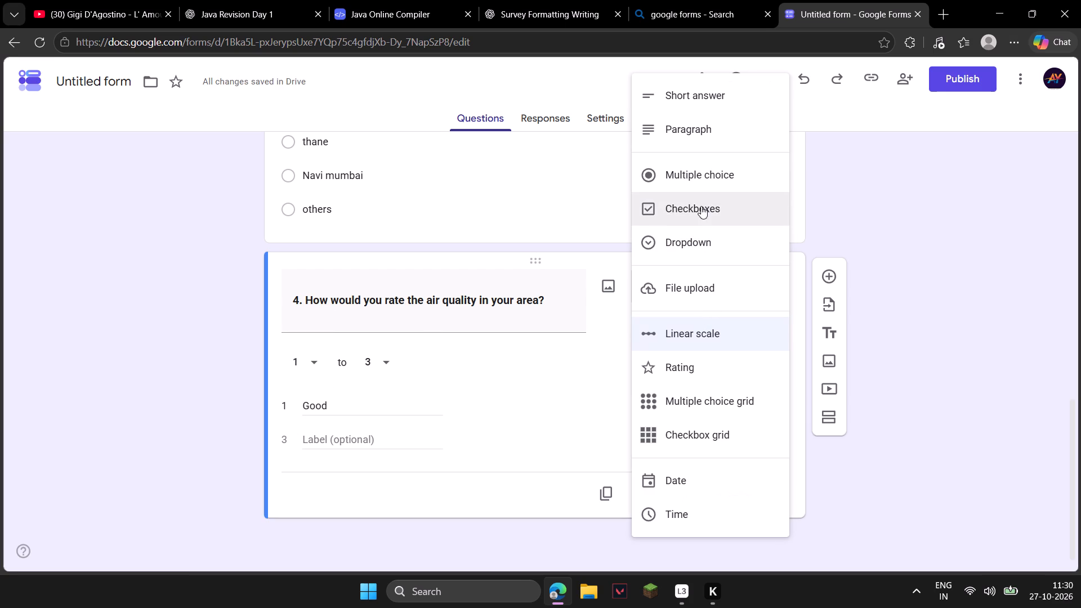
{"action": "left_click", "coordinate": [707, 176]}
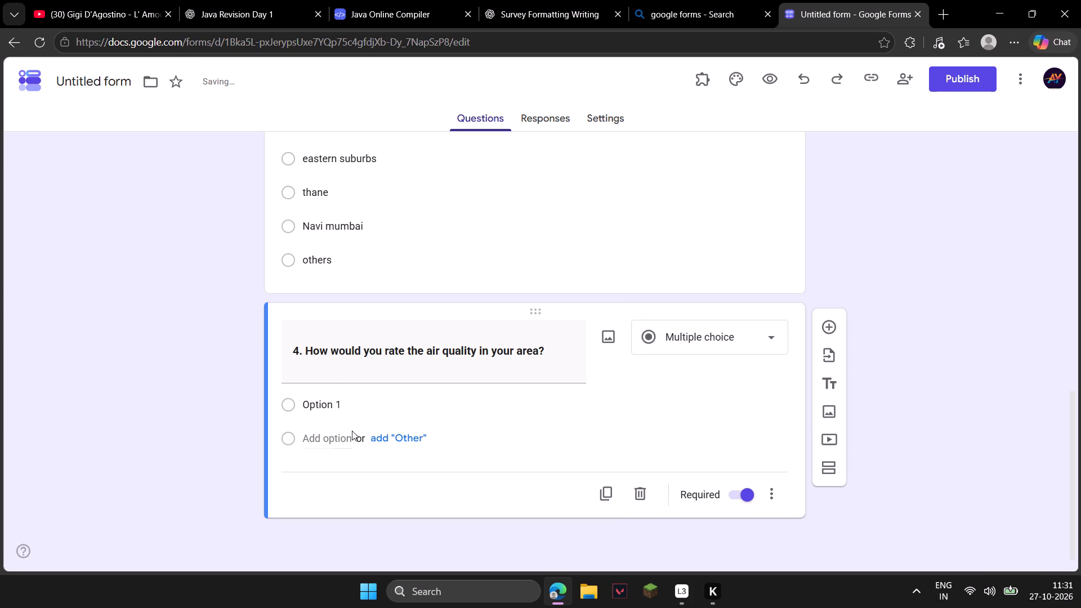
Enter "Good" as the first answer option of the air quality question.
{"action": "left_click", "coordinate": [355, 414]}
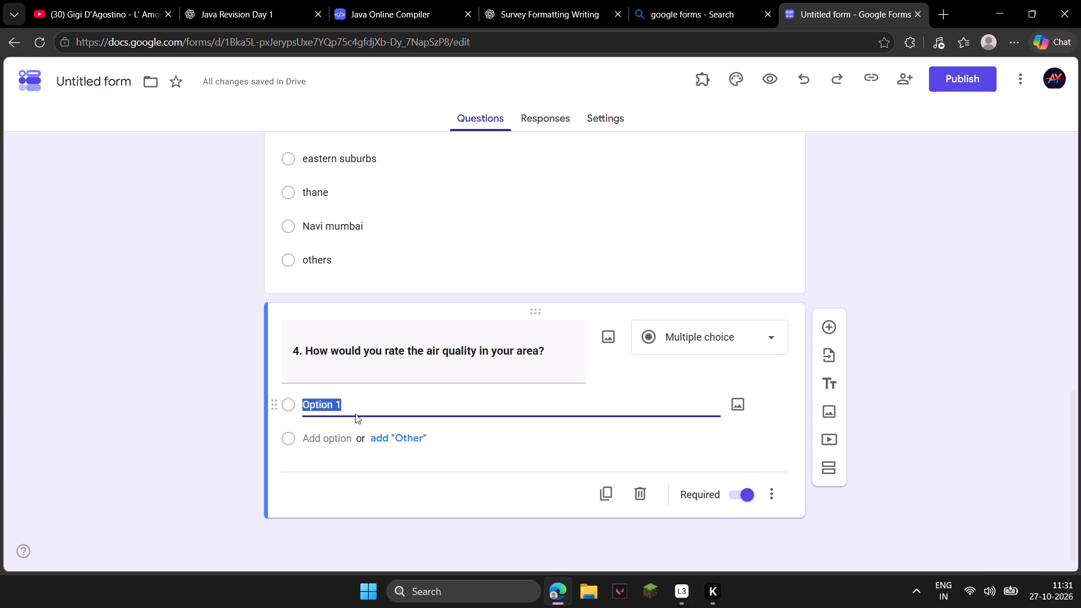
{"action": "key", "text": "BackSpace"}
{"action": "type", "text": "GOO"}
{"action": "key", "text": "BackSpace"}
{"action": "key", "text": "BackSpace"}
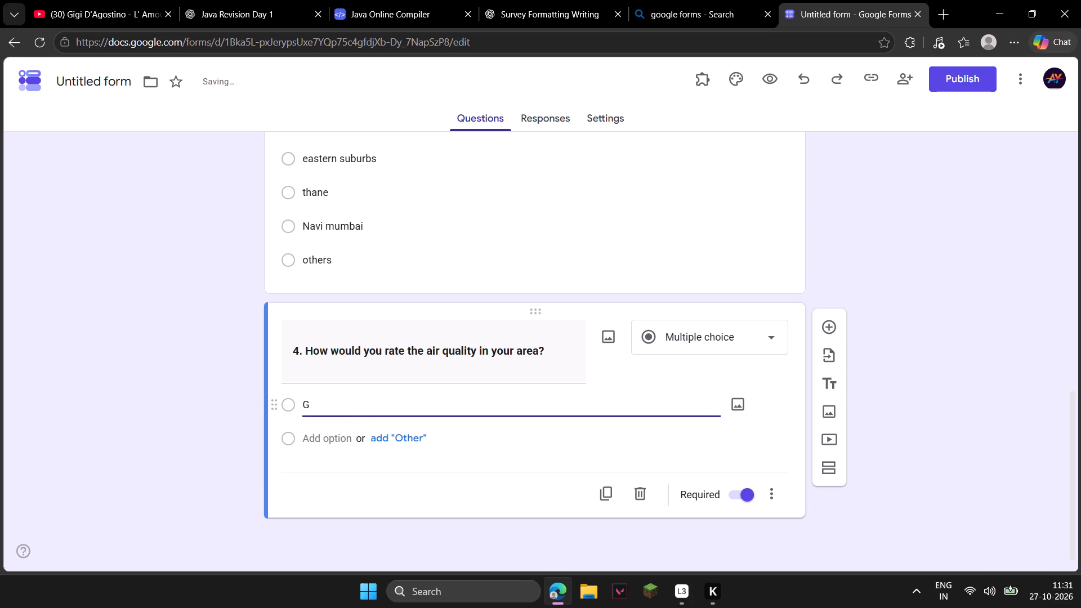
{"action": "type", "text": "OO]"}
{"action": "key", "text": "BackSpace"}
{"action": "key", "text": "BackSpace"}
{"action": "key", "text": "BackSpace"}
{"action": "type", "text": "ood"}
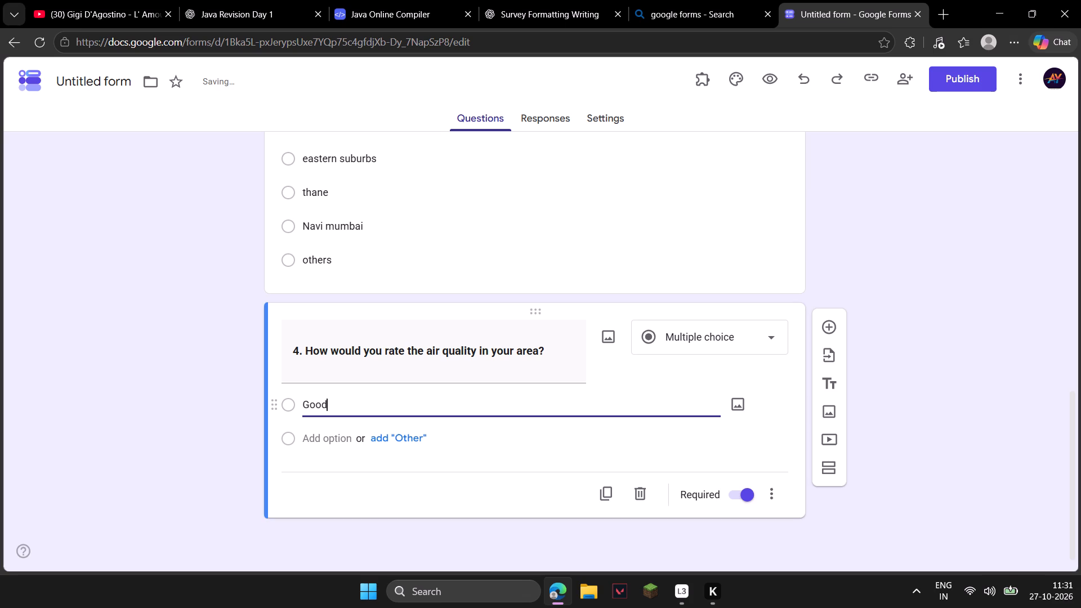
Add "Average" as the second answer option of the air quality question.
{"action": "left_click", "coordinate": [315, 442]}
{"action": "type", "text": "av"}
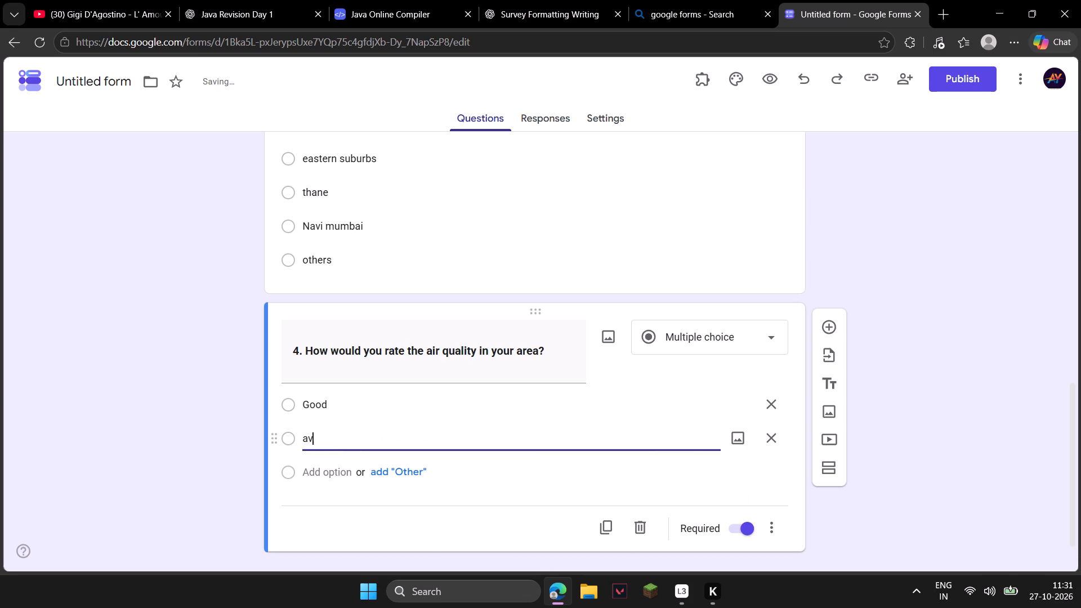
{"action": "key", "text": "BackSpace"}
{"action": "key", "text": "BackSpace"}
{"action": "key", "text": "e"}
{"action": "key", "text": "BackSpace"}
{"action": "key", "text": "BackSpace"}
{"action": "type", "text": "vrage"}
{"action": "key", "text": "space"}
{"action": "key", "text": "BackSpace"}
{"action": "key", "text": "BackSpace"}
{"action": "key", "text": "BackSpace"}
{"action": "key", "text": "BackSpace"}
{"action": "key", "text": "e"}
{"action": "key", "text": "BackSpace"}
{"action": "key", "text": "BackSpace"}
{"action": "type", "text": "erage"}
Add "poor" as the third answer option of the air quality question.
{"action": "left_click", "coordinate": [318, 472]}
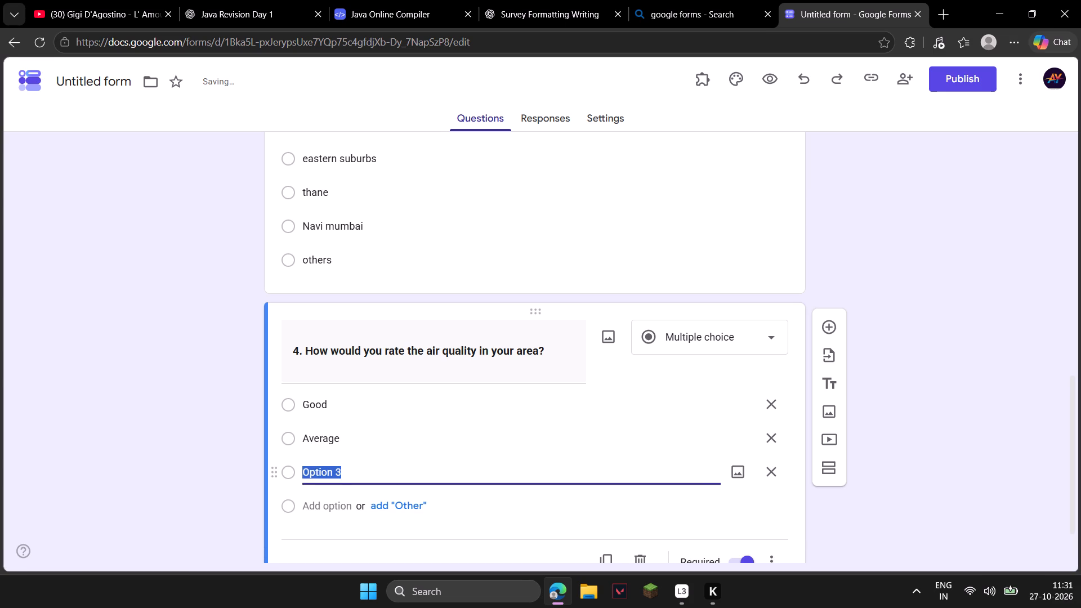
{"action": "key", "text": "BackSpace"}
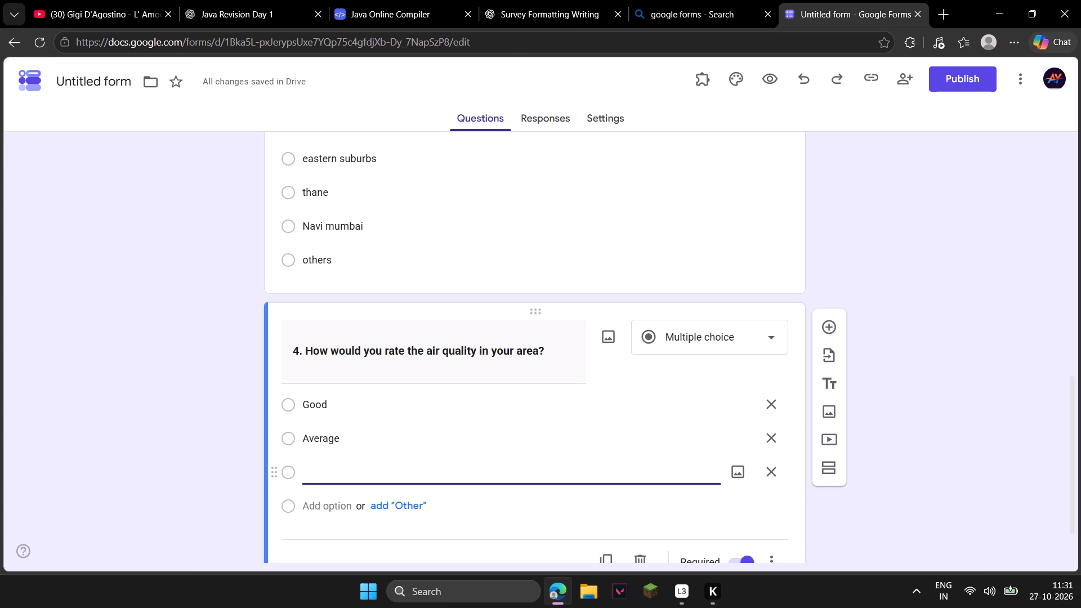
{"action": "type", "text": "poor"}
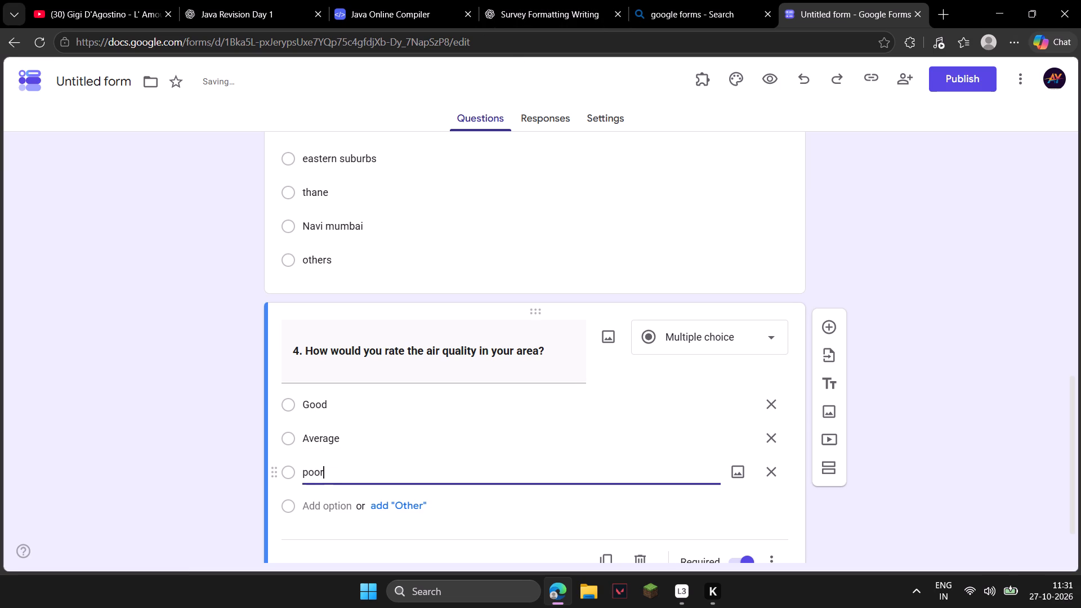
{"action": "left_click", "coordinate": [249, 459]}
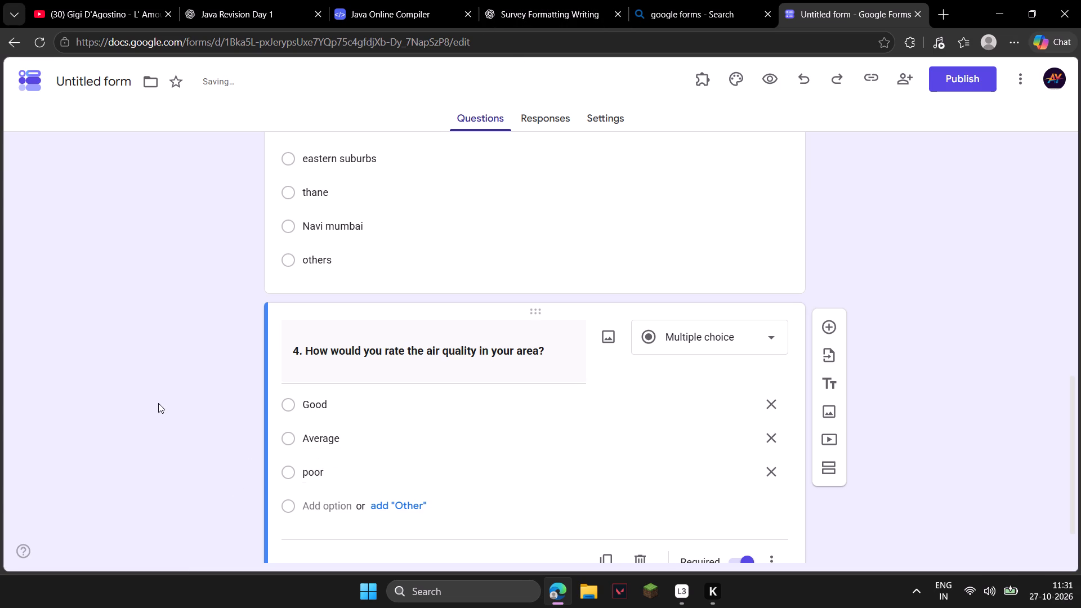
{"action": "left_click", "coordinate": [158, 403]}
{"action": "left_click", "coordinate": [910, 225]}
Add a new blank question below the air quality question.
{"action": "scroll", "coordinate": [832, 325], "scroll_direction": "down", "scroll_amount": 4}
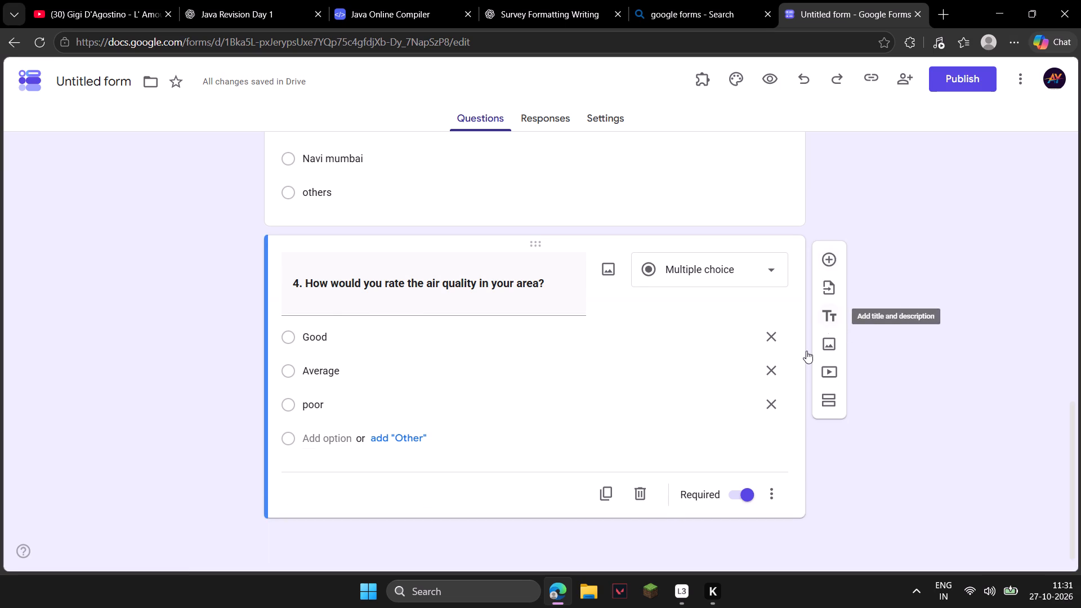
{"action": "left_click", "coordinate": [606, 542]}
{"action": "triple_click", "coordinate": [606, 542]}
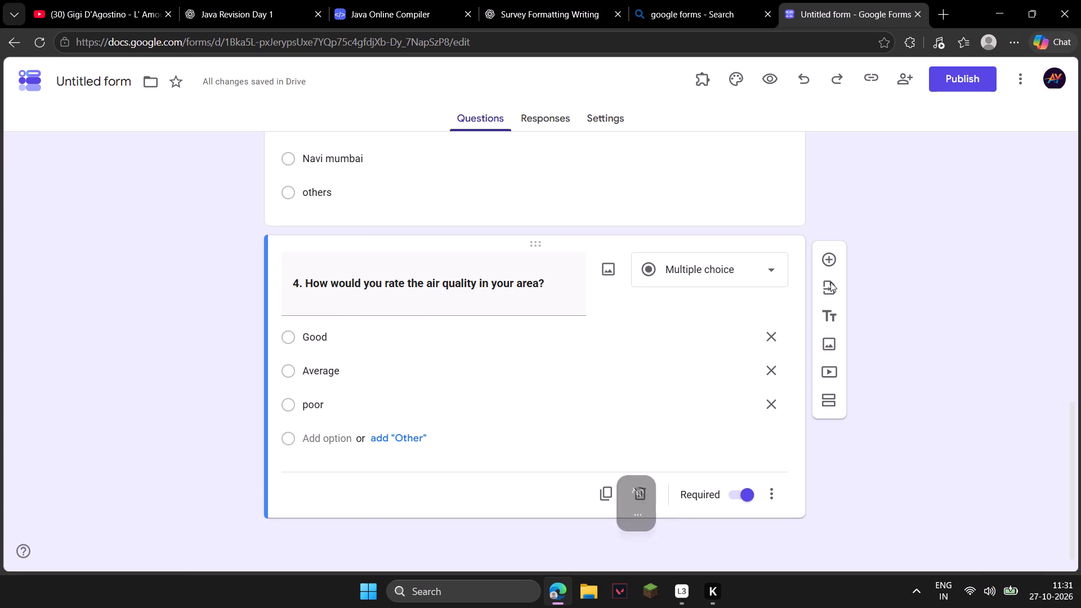
{"action": "left_click", "coordinate": [842, 256]}
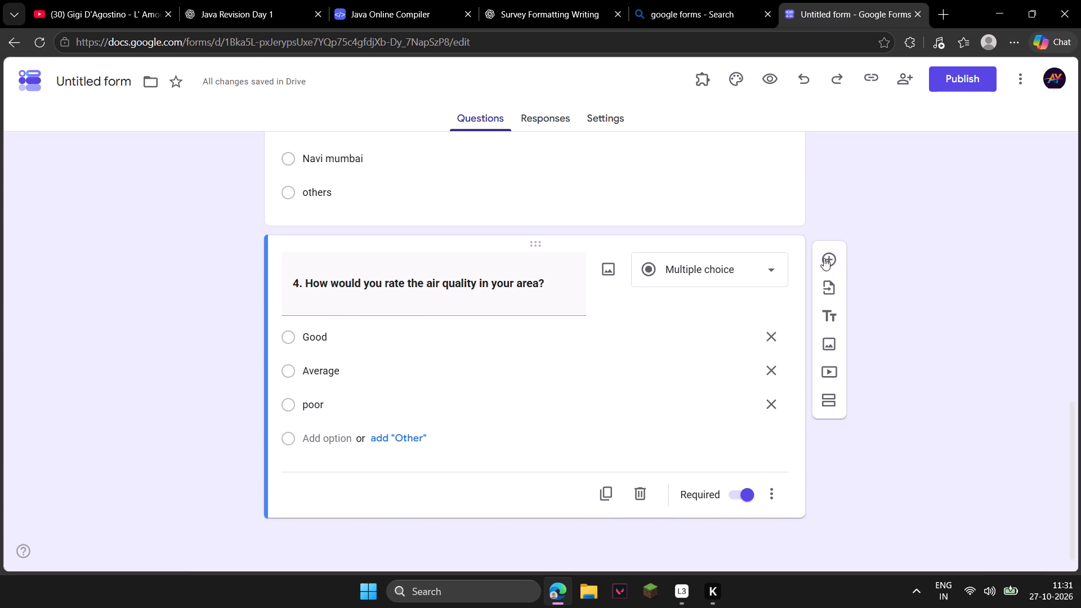
{"action": "left_click", "coordinate": [824, 258]}
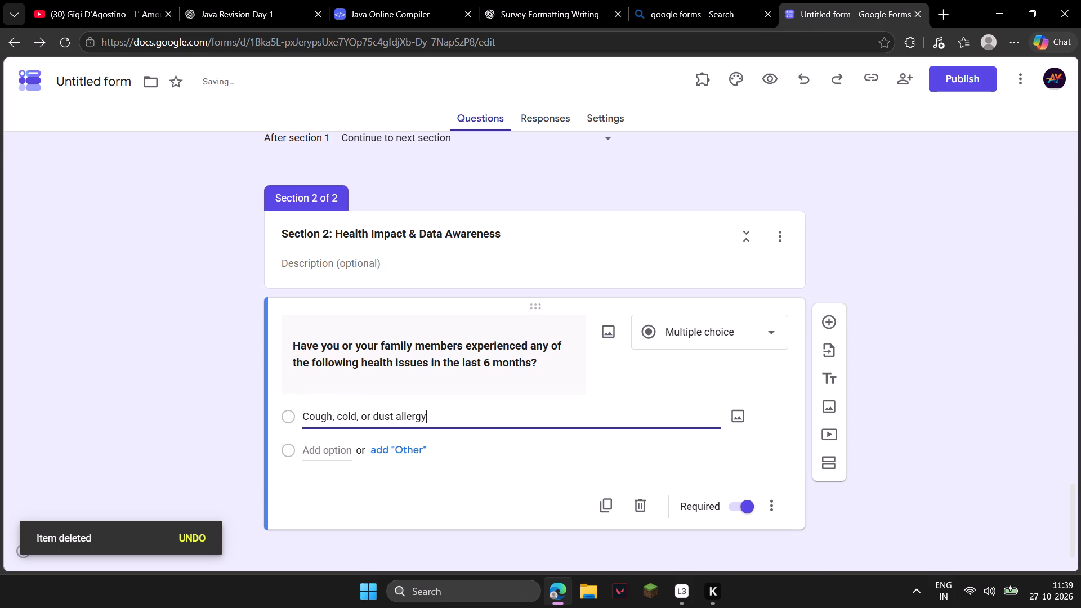
Add a blank second option to the health issues question and copy "Breathing / asthma issues" from the ChatGPT draft for it.
{"action": "left_click", "coordinate": [335, 453]}
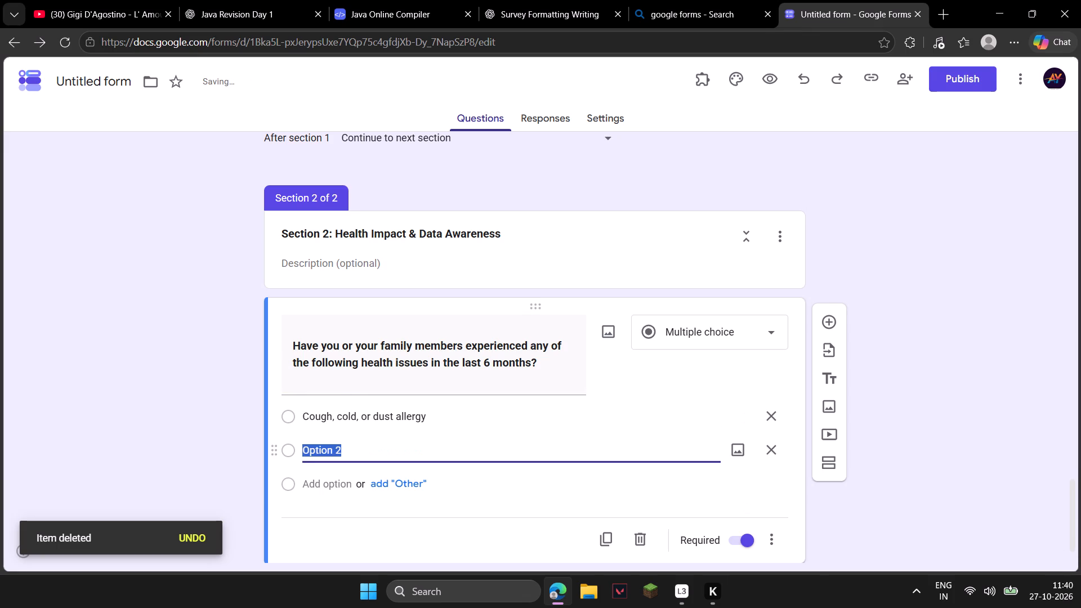
{"action": "key", "text": "BackSpace"}
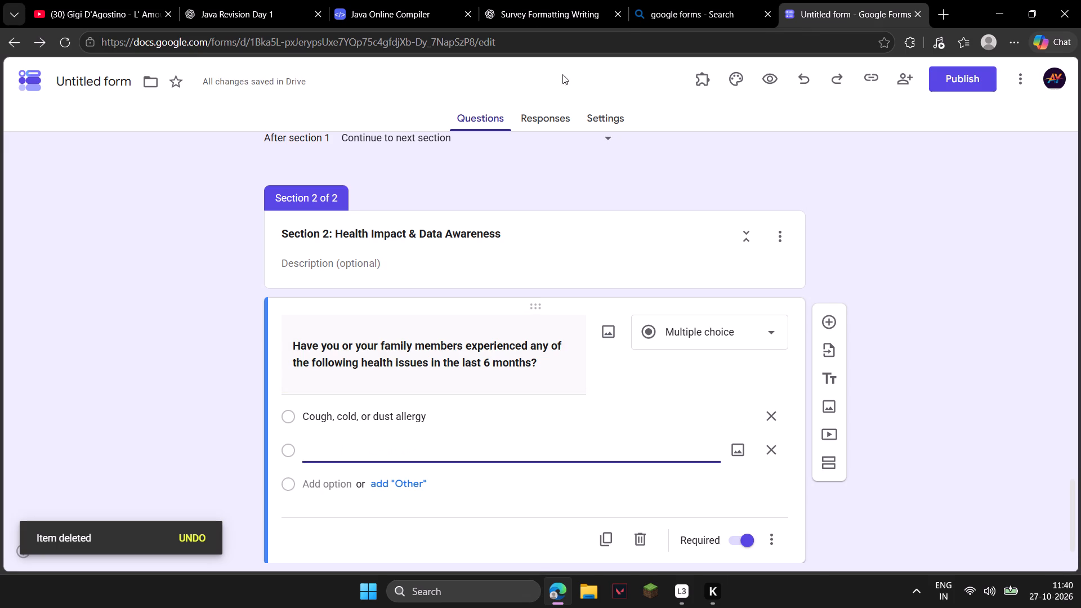
{"action": "left_click", "coordinate": [539, 10]}
{"action": "left_click_drag", "start_coordinate": [456, 277], "coordinate": [322, 269]}
{"action": "right_click", "coordinate": [322, 269]}
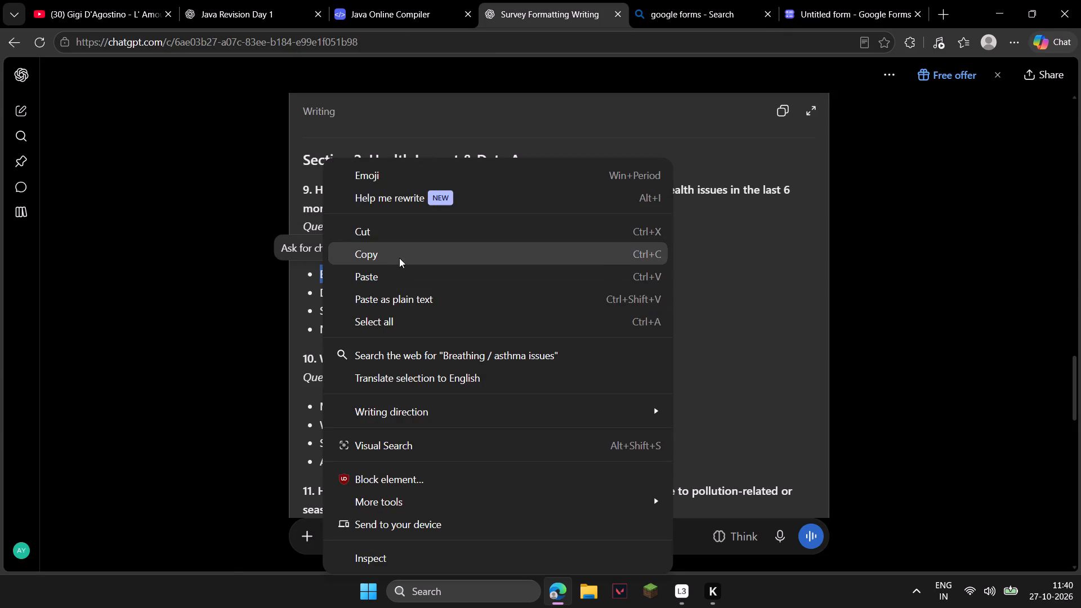
{"action": "left_click", "coordinate": [392, 253]}
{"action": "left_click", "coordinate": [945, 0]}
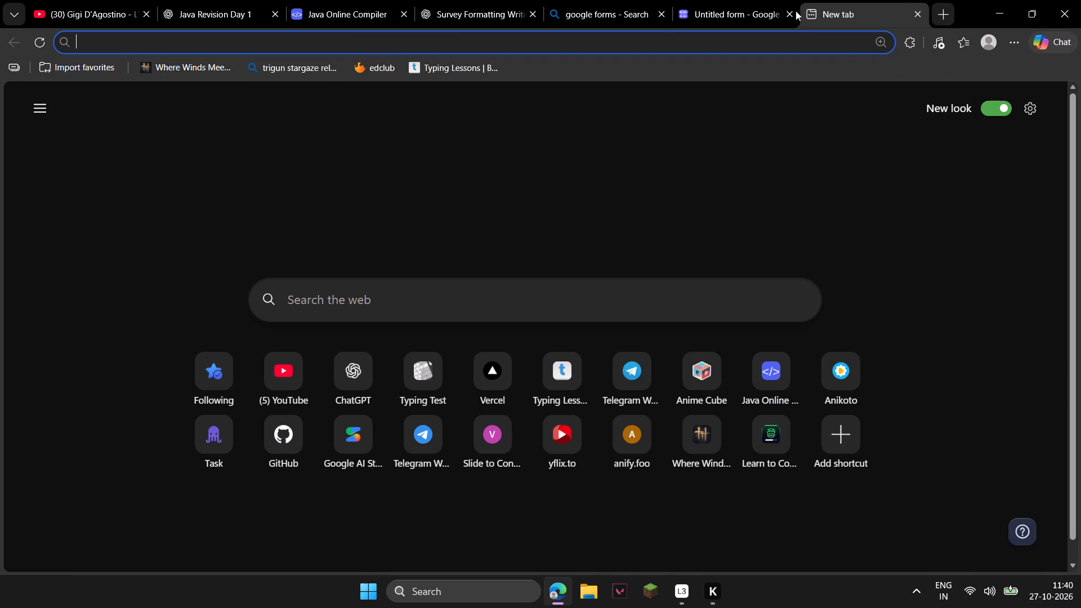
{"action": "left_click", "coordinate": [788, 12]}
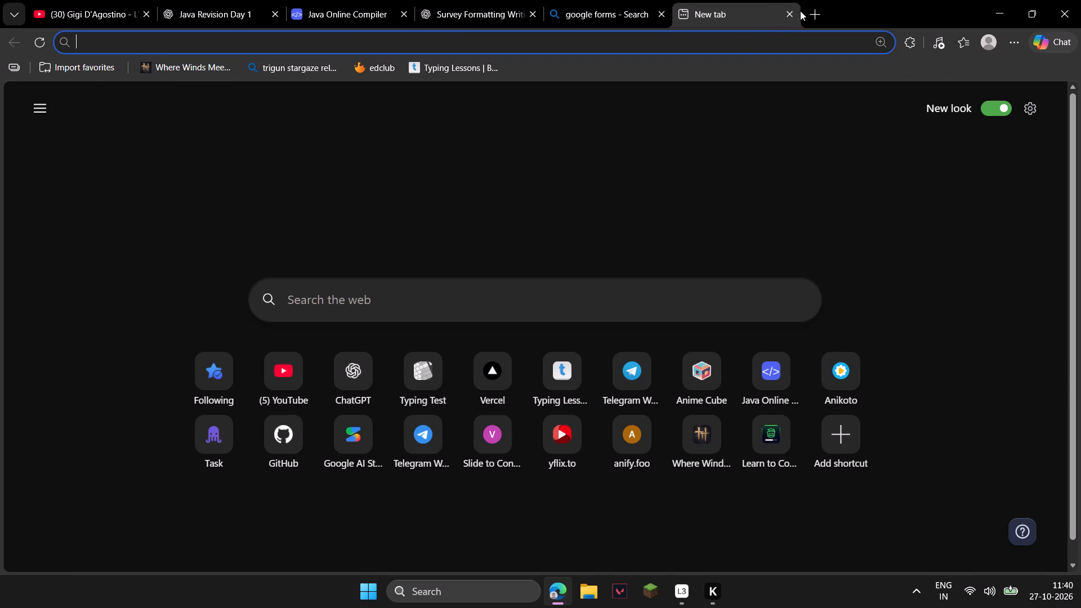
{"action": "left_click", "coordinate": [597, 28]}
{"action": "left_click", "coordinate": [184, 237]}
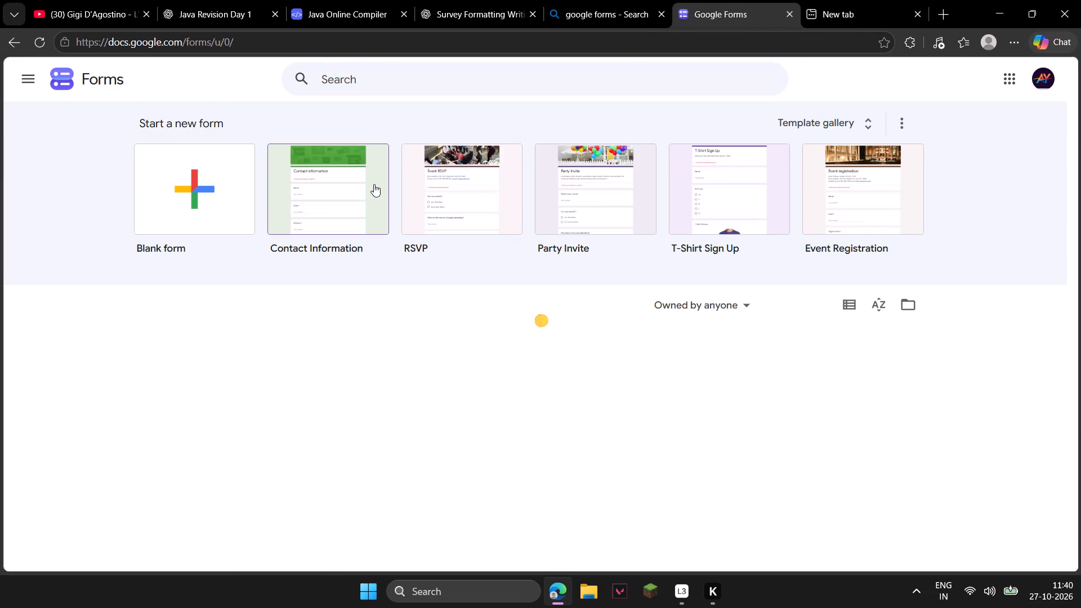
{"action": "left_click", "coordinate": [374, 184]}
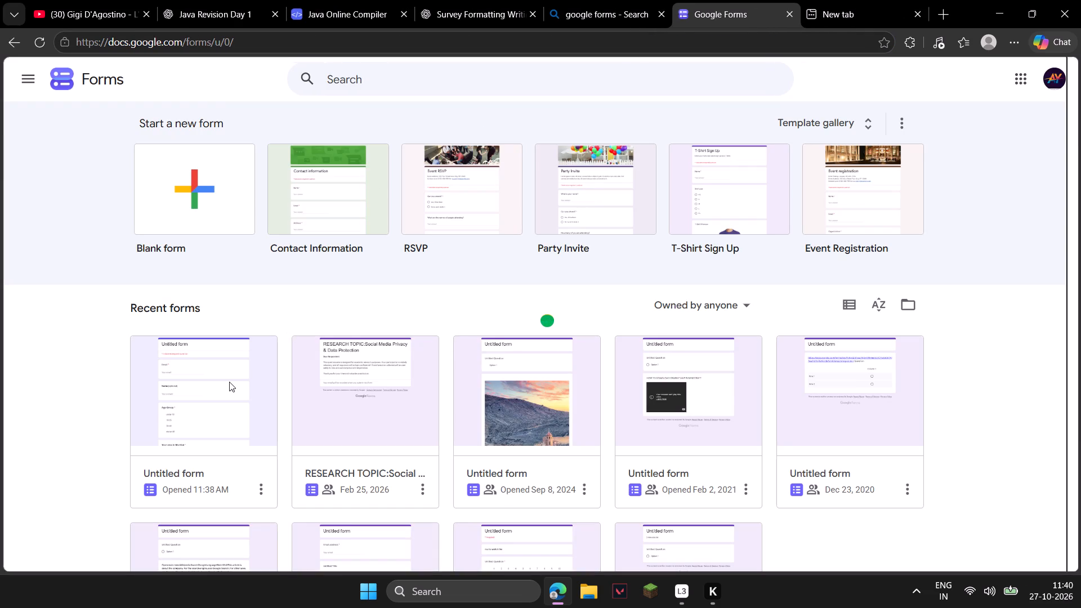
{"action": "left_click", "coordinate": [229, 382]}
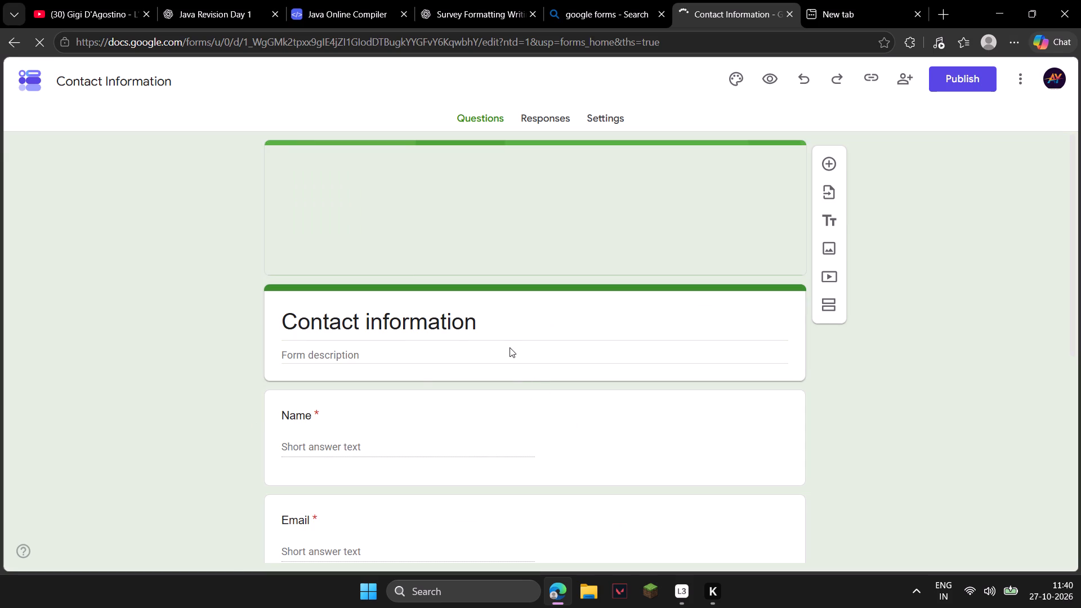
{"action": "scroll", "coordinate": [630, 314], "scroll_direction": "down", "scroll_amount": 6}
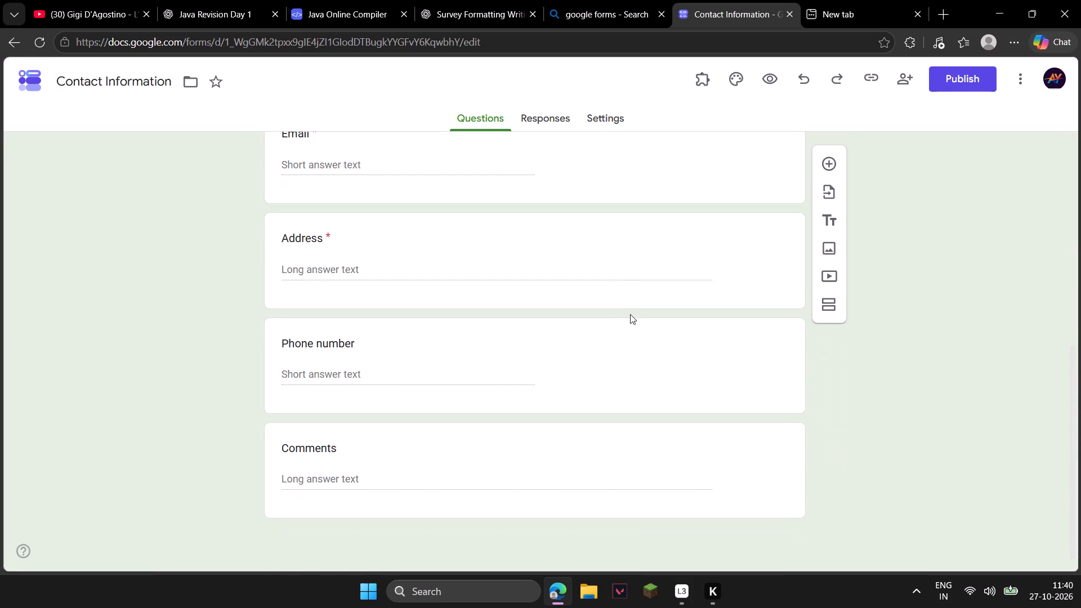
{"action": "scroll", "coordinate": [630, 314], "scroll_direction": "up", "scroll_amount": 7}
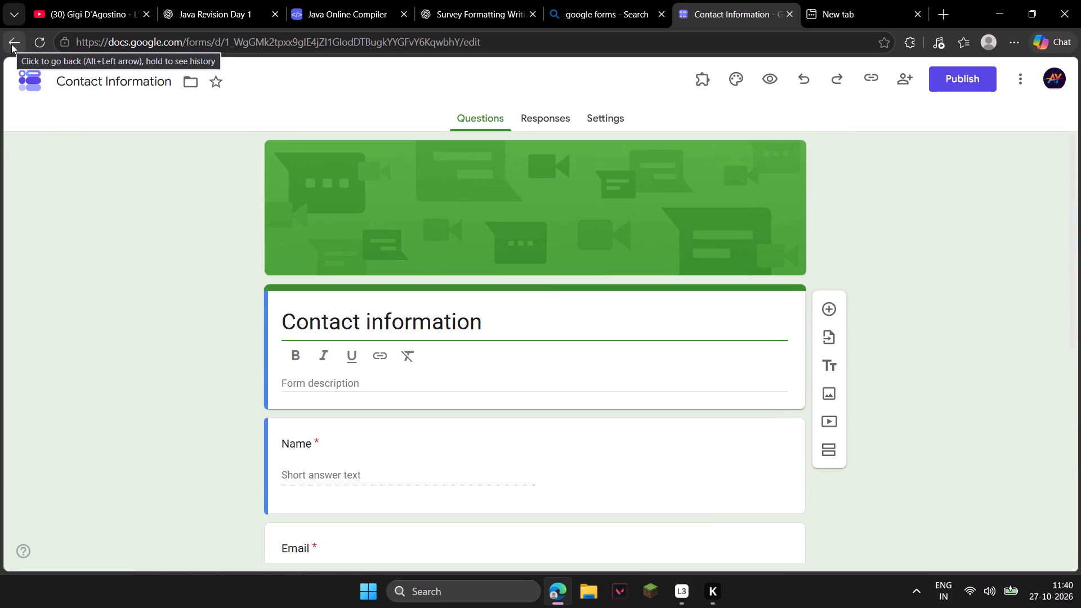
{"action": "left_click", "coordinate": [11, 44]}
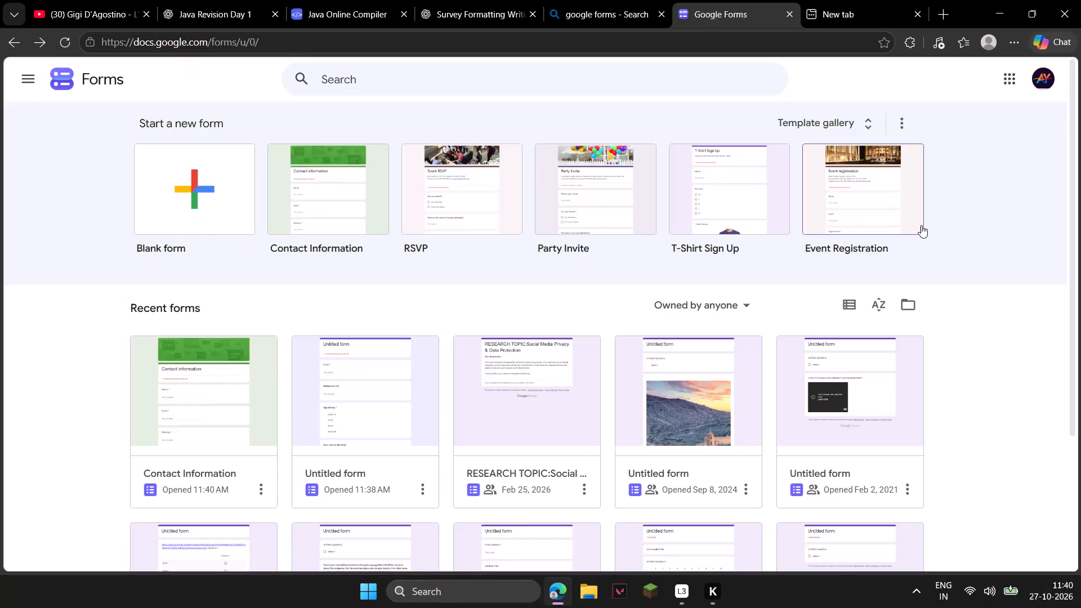
Reopen the closed survey form, "Untitled form", from the browsing history.
{"action": "left_click", "coordinate": [1019, 39]}
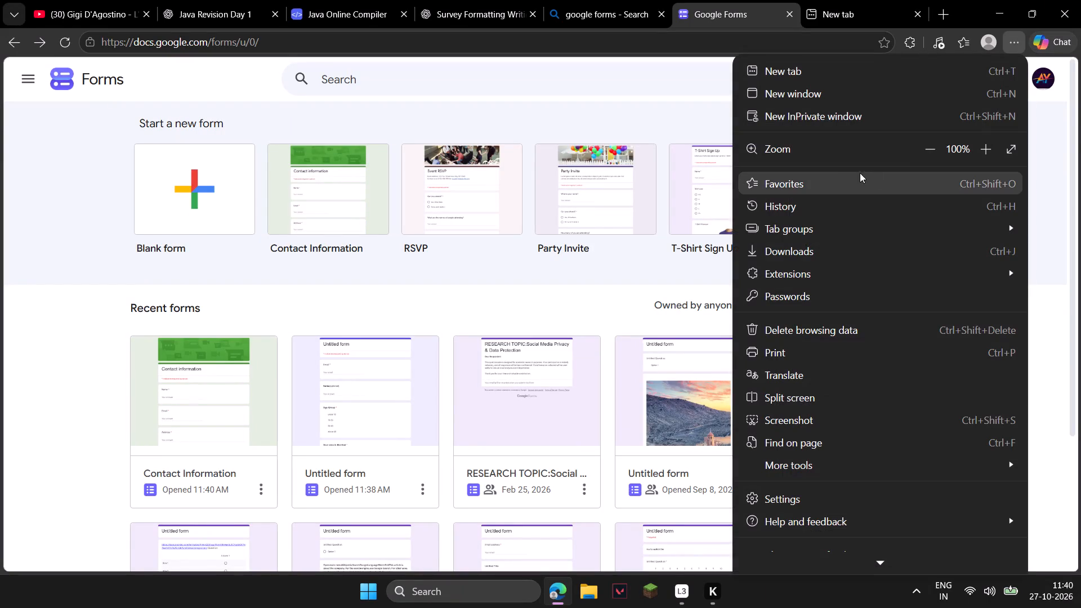
{"action": "left_click", "coordinate": [839, 202]}
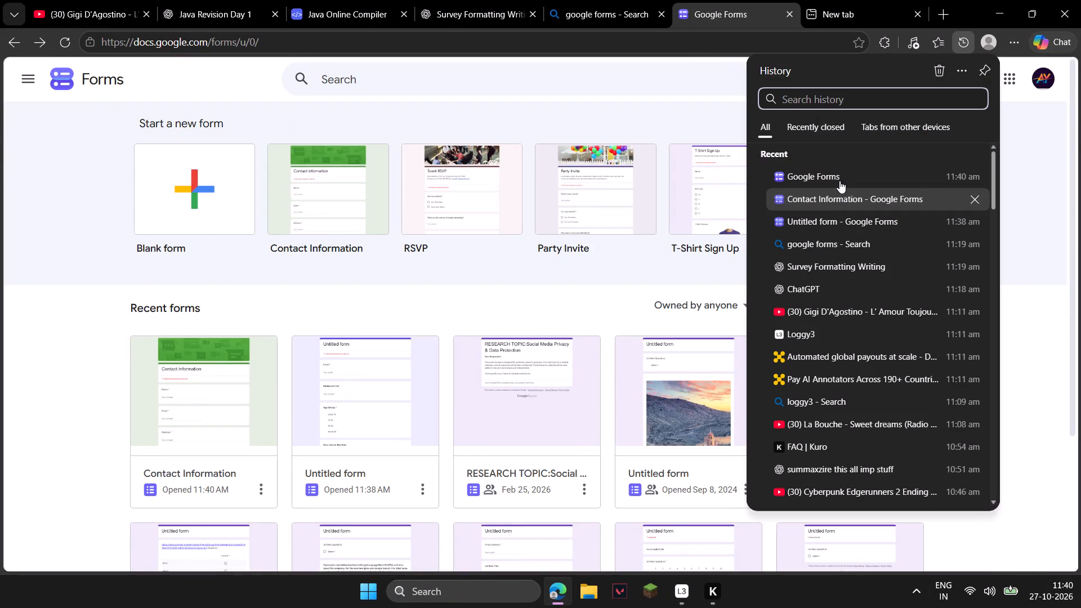
{"action": "left_click", "coordinate": [837, 225]}
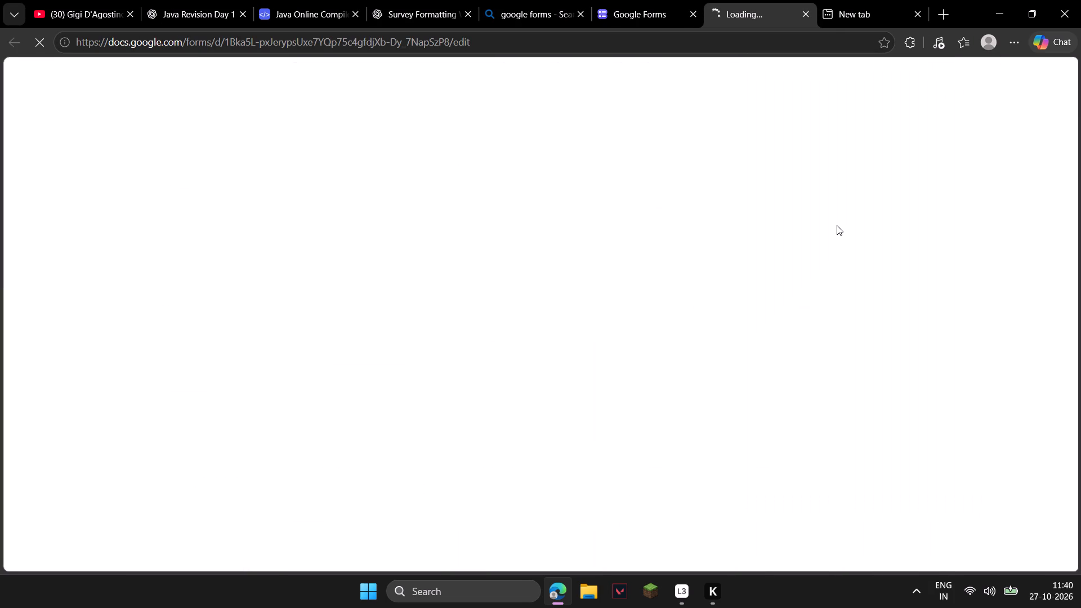
Set the second option of the health issues question in Section 2 to the copied "Breathing / asthma issues".
{"action": "scroll", "coordinate": [852, 392], "scroll_direction": "down", "scroll_amount": 1}
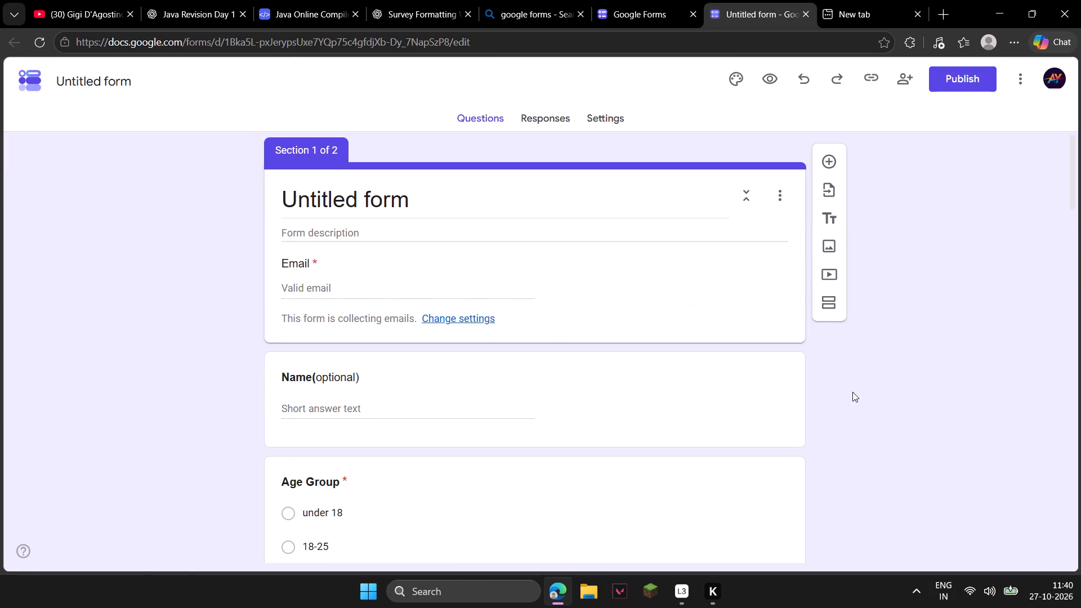
{"action": "scroll", "coordinate": [852, 392], "scroll_direction": "down", "scroll_amount": 10}
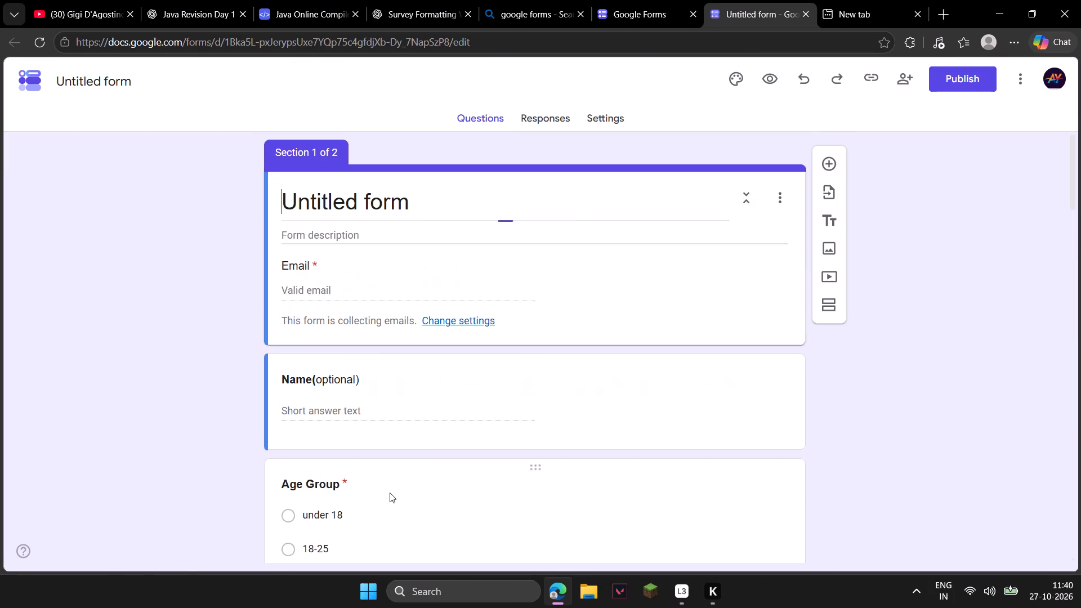
{"action": "left_click", "coordinate": [933, 351]}
{"action": "scroll", "coordinate": [933, 351], "scroll_direction": "down", "scroll_amount": 4}
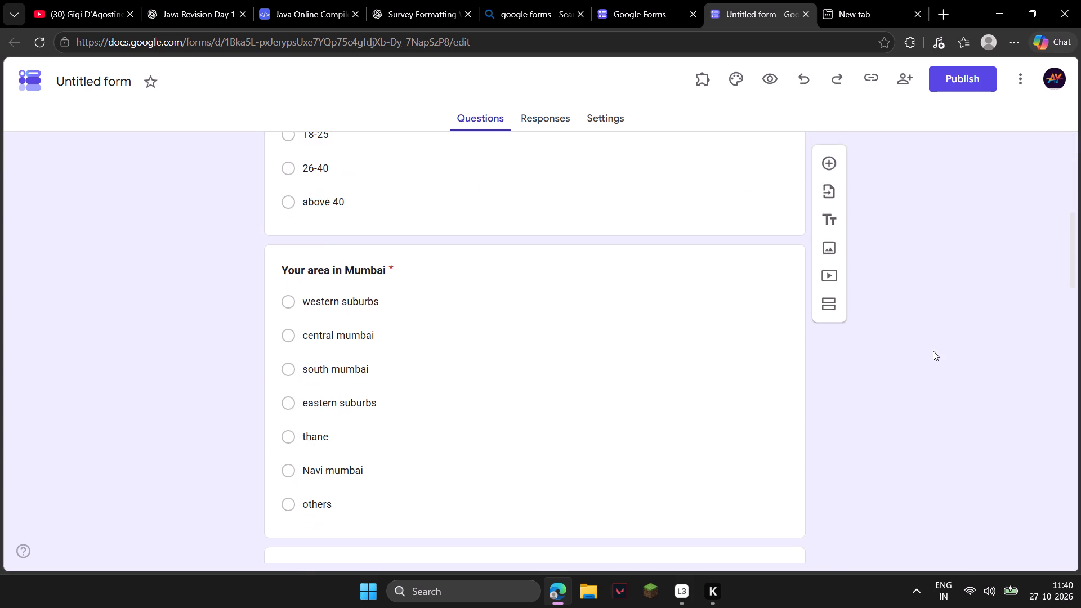
{"action": "scroll", "coordinate": [933, 351], "scroll_direction": "down", "scroll_amount": 13}
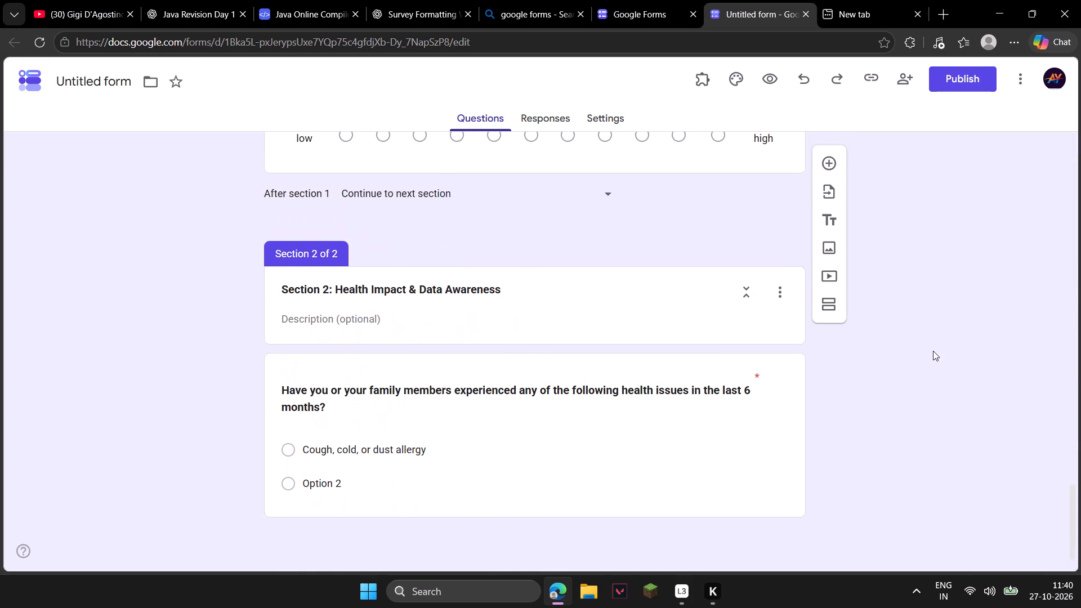
{"action": "left_click", "coordinate": [358, 486]}
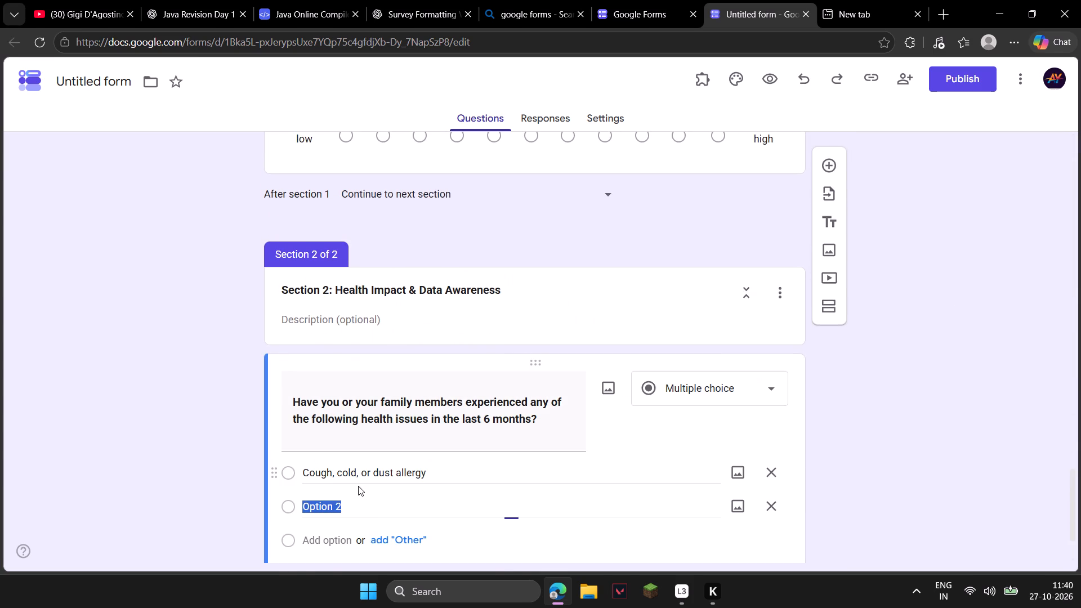
{"action": "key", "text": "BackSpace"}
{"action": "key", "text": "ctrl+v"}
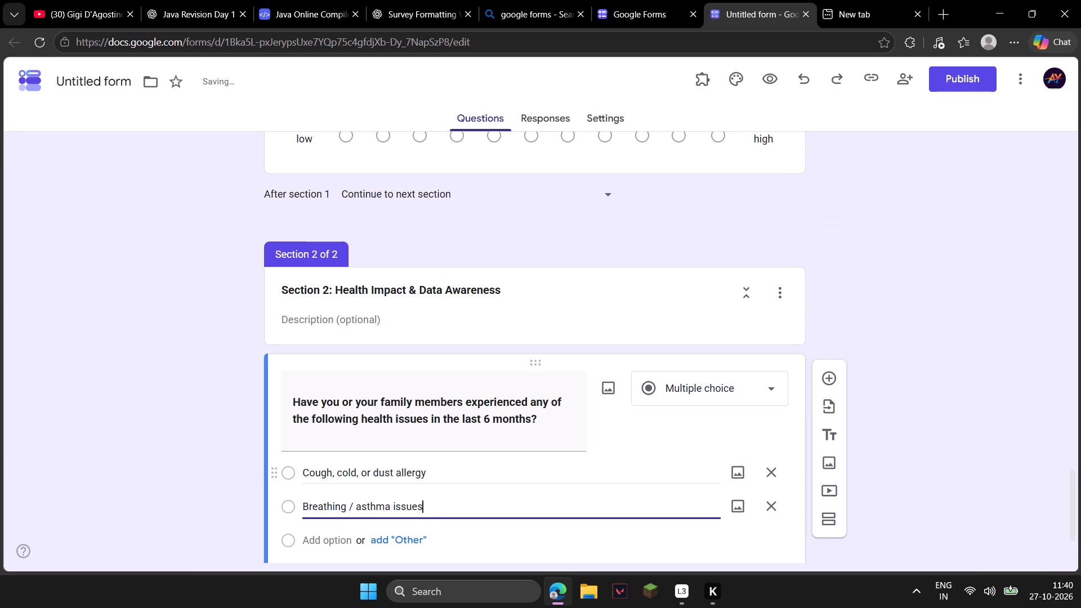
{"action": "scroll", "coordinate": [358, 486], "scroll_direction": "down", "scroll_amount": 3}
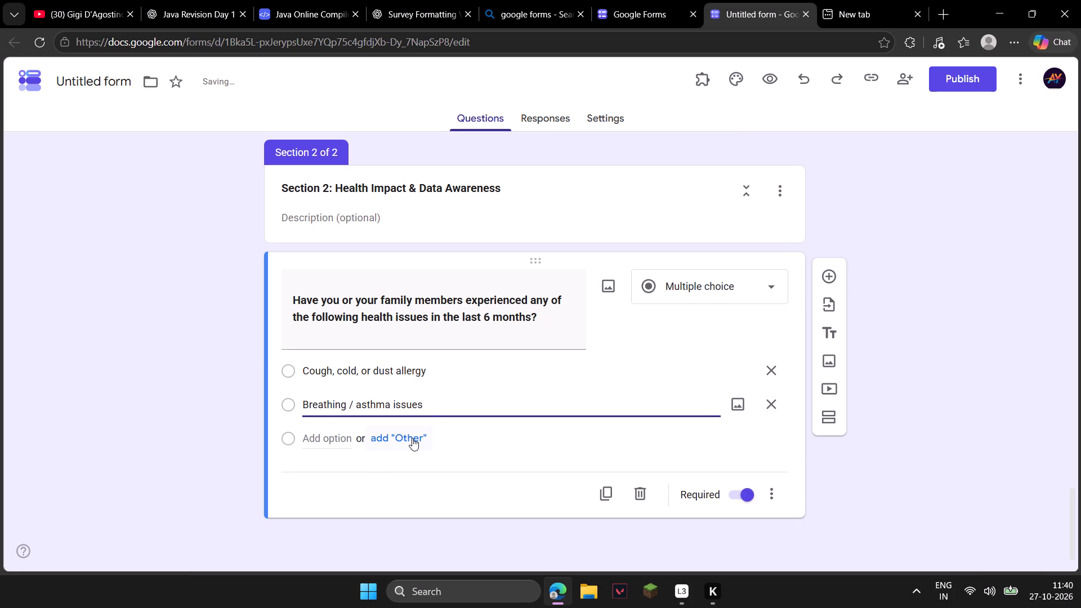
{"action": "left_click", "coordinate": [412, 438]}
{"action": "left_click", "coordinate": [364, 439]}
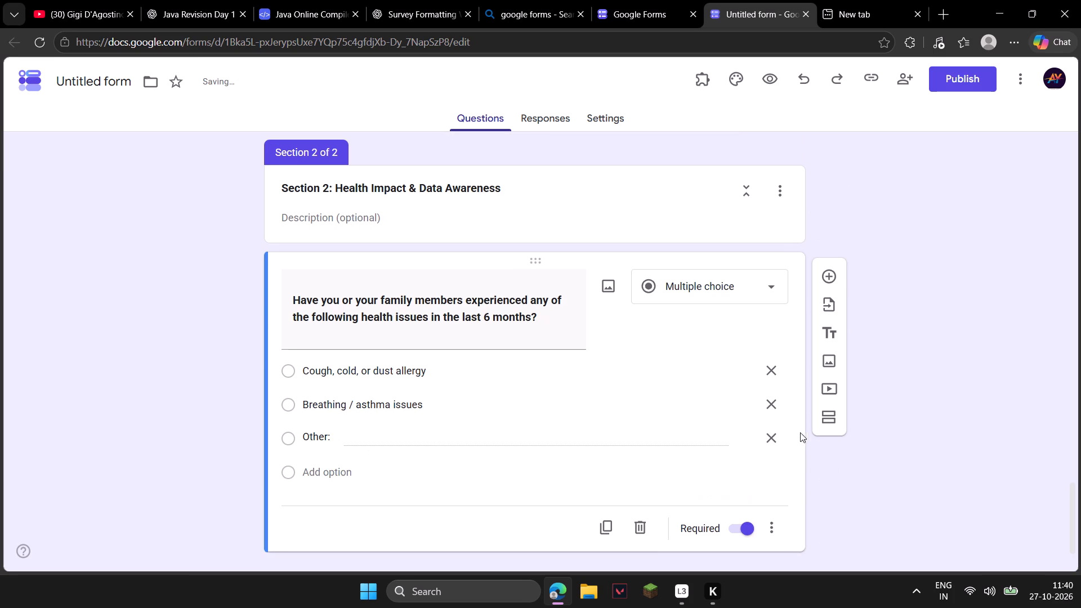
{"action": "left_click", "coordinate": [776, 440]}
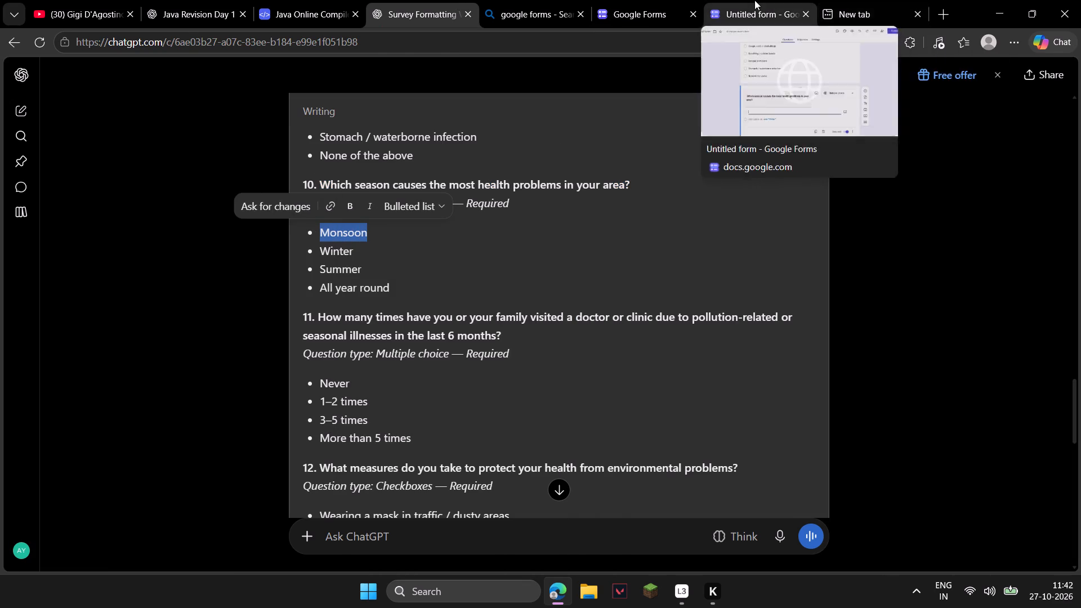
{"action": "left_click", "coordinate": [754, 0]}
{"action": "left_click_drag", "start_coordinate": [352, 440], "coordinate": [287, 444]}
{"action": "key", "text": "BackSpace"}
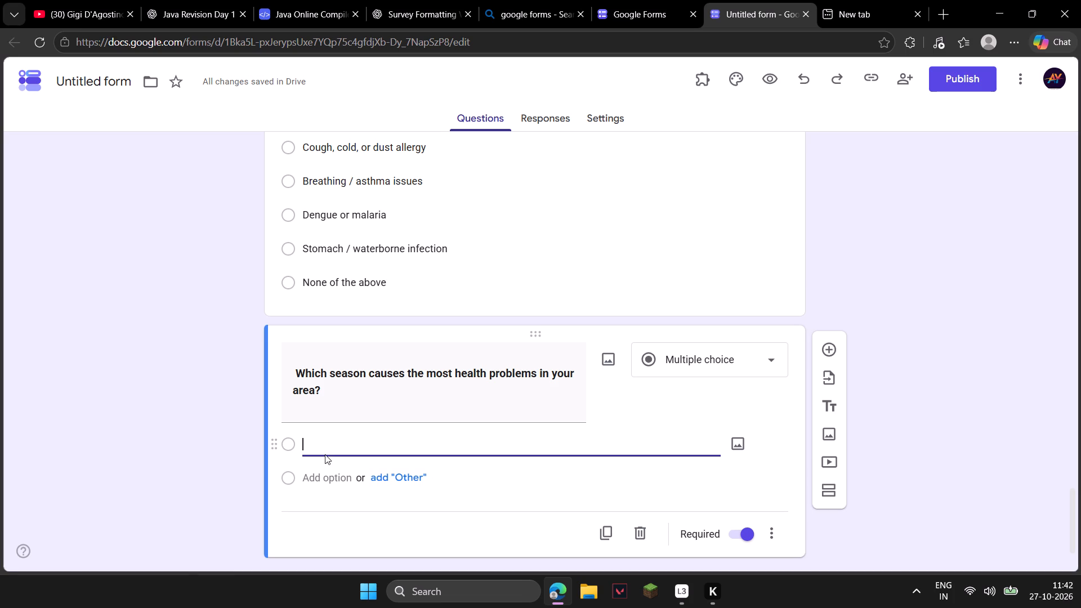
{"action": "left_click", "coordinate": [325, 444]}
{"action": "key", "text": "ctrl+v"}
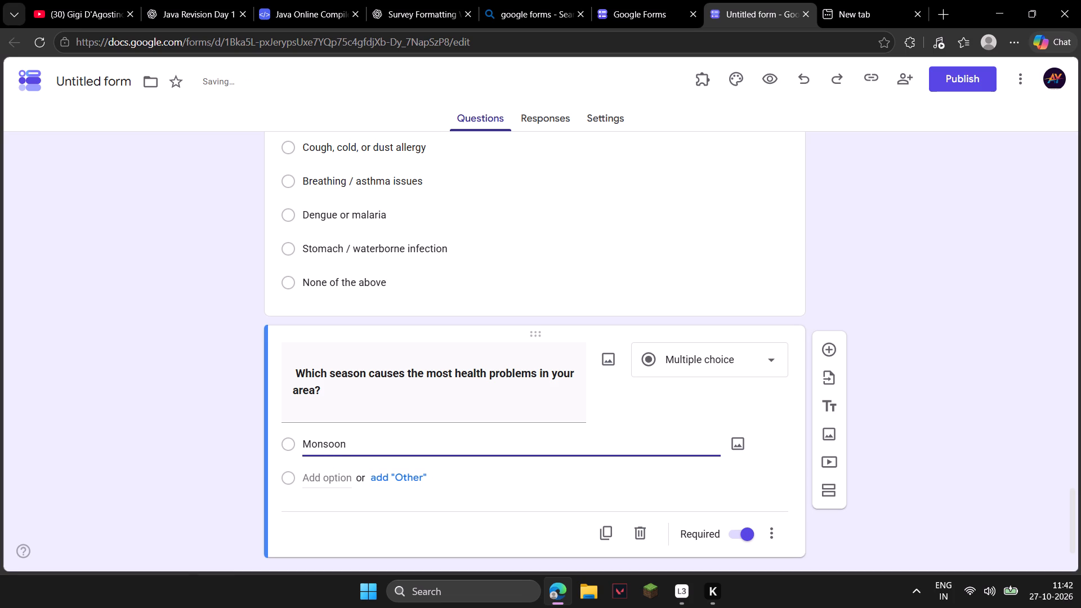
Add a second option to the season question reading "Winter", copied from the ChatGPT draft.
{"action": "left_click", "coordinate": [323, 477]}
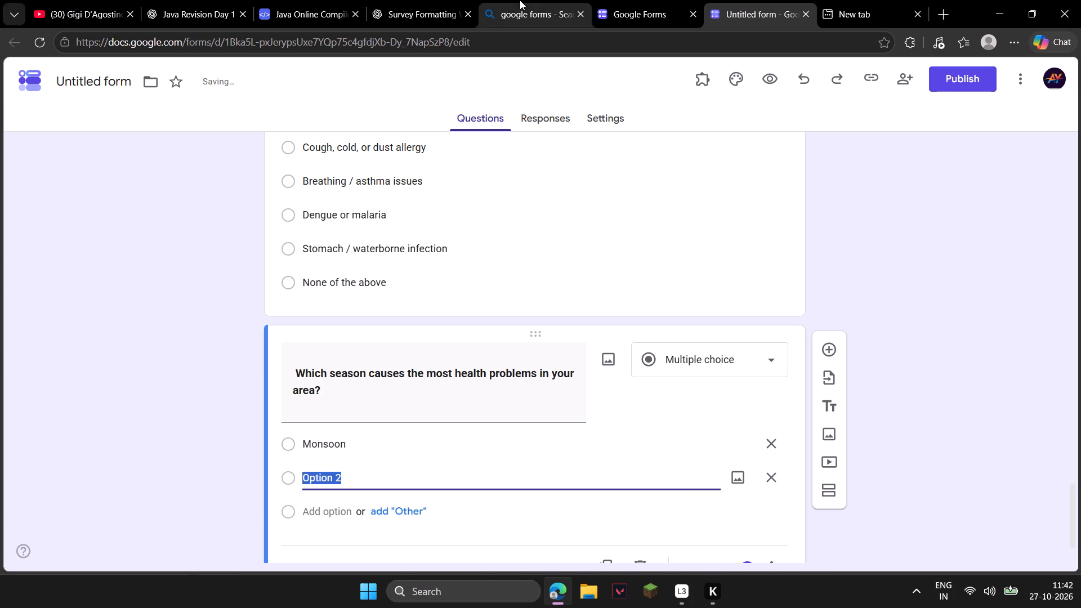
{"action": "left_click", "coordinate": [388, 0]}
{"action": "left_click_drag", "start_coordinate": [356, 254], "coordinate": [322, 241]}
{"action": "right_click", "coordinate": [322, 241]}
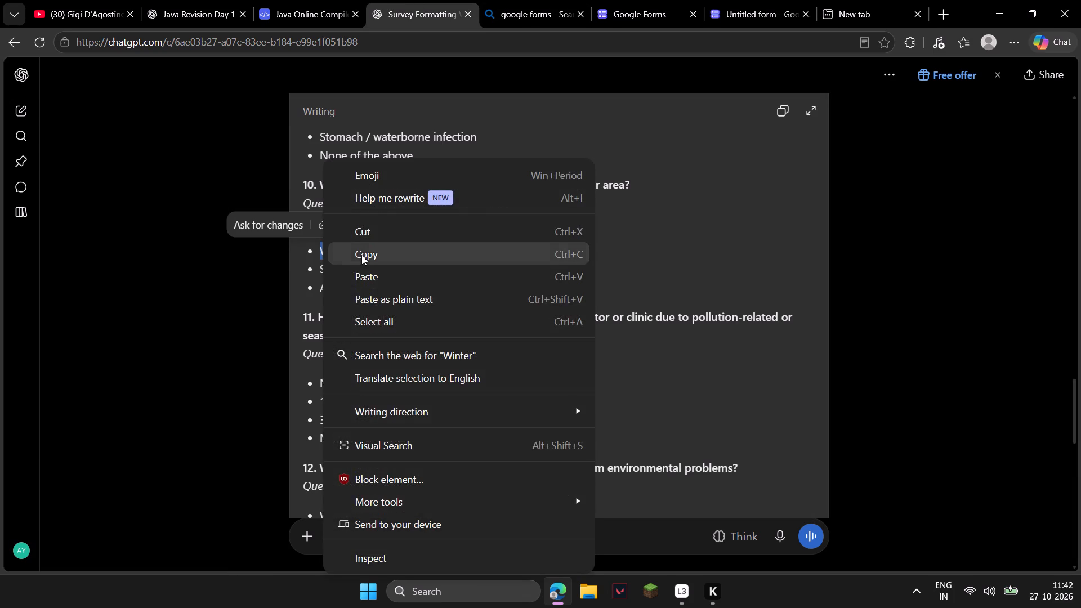
{"action": "left_click", "coordinate": [361, 255]}
{"action": "left_click", "coordinate": [836, 0]}
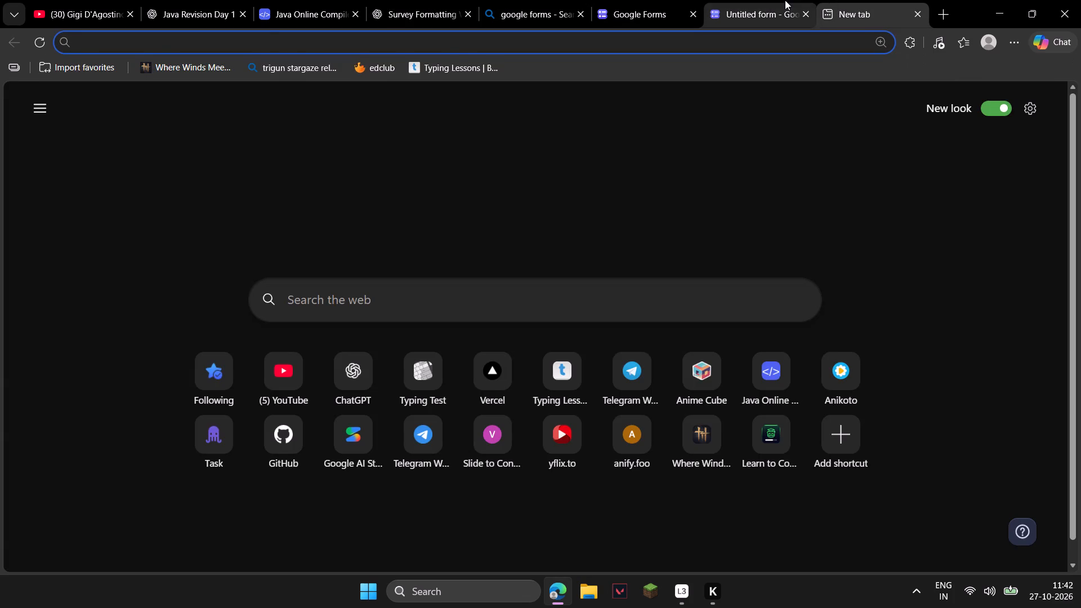
{"action": "left_click", "coordinate": [785, 0]}
{"action": "key", "text": "BackSpace"}
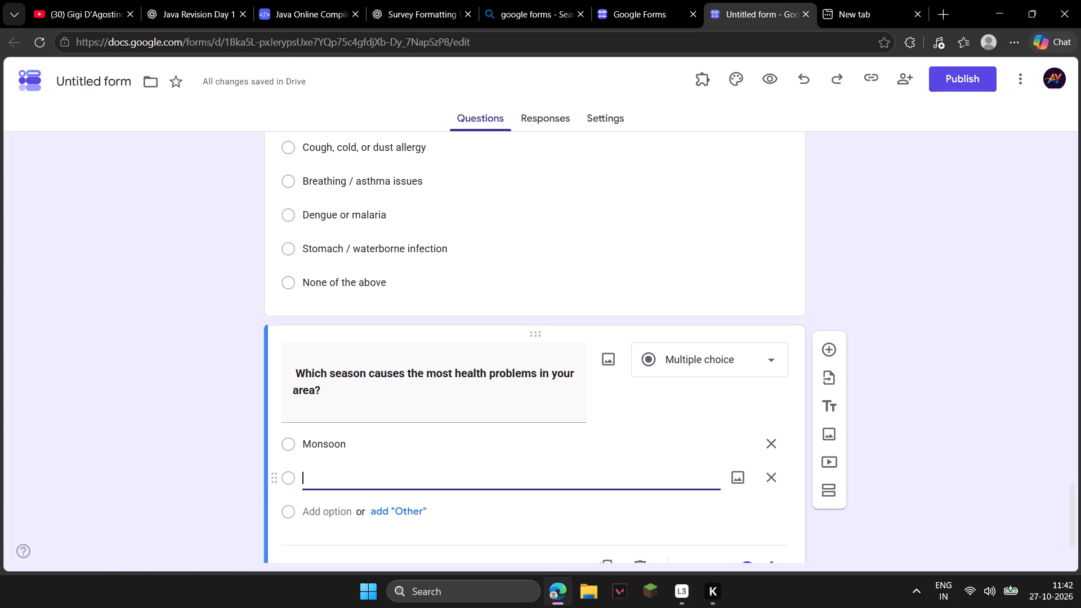
{"action": "key", "text": "ctrl+v"}
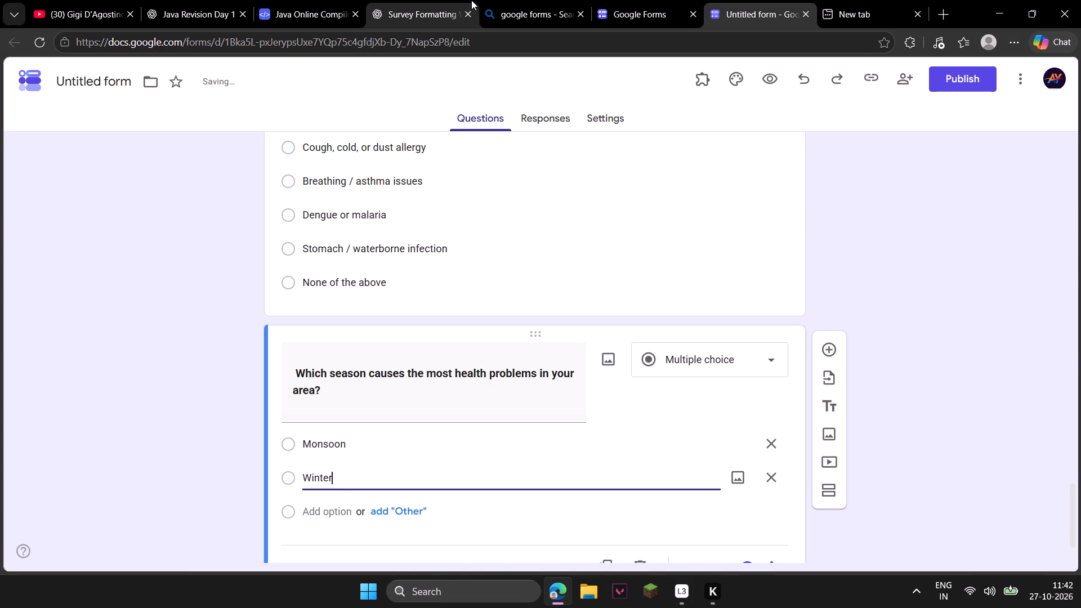
Add a third option to the season question reading "Summer", copied from the ChatGPT draft.
{"action": "left_click", "coordinate": [471, 0]}
{"action": "left_click", "coordinate": [382, 268]}
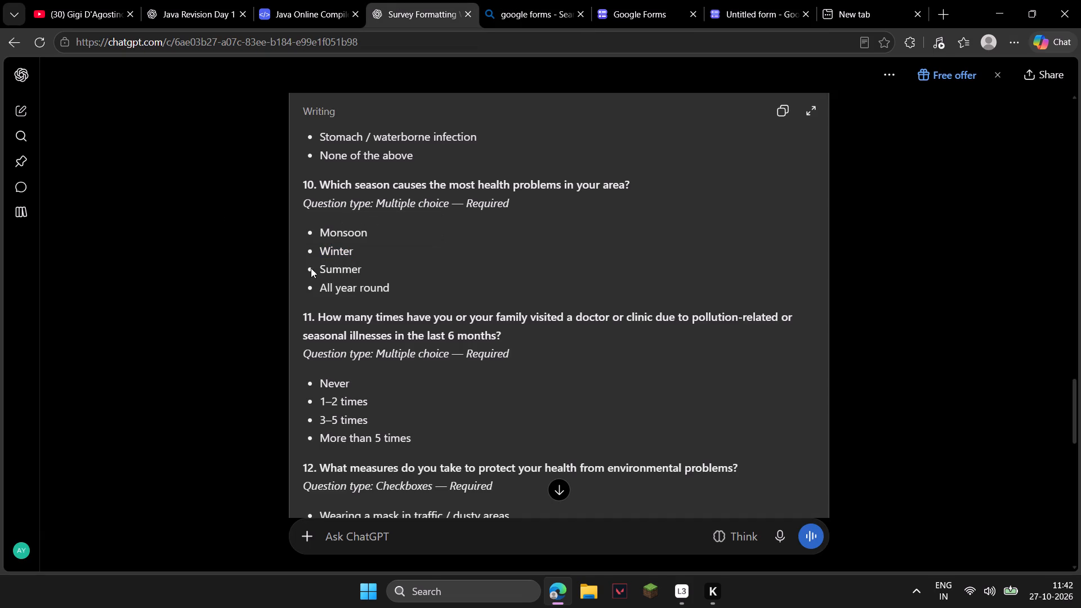
{"action": "left_click_drag", "start_coordinate": [317, 267], "coordinate": [363, 272]}
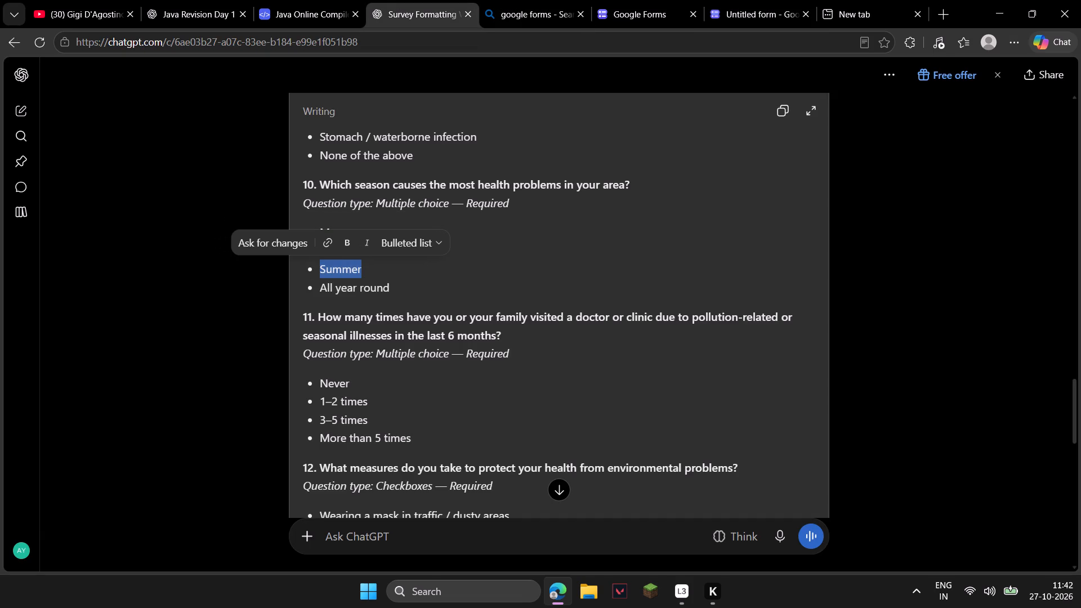
{"action": "right_click", "coordinate": [363, 272]}
{"action": "left_click", "coordinate": [421, 261]}
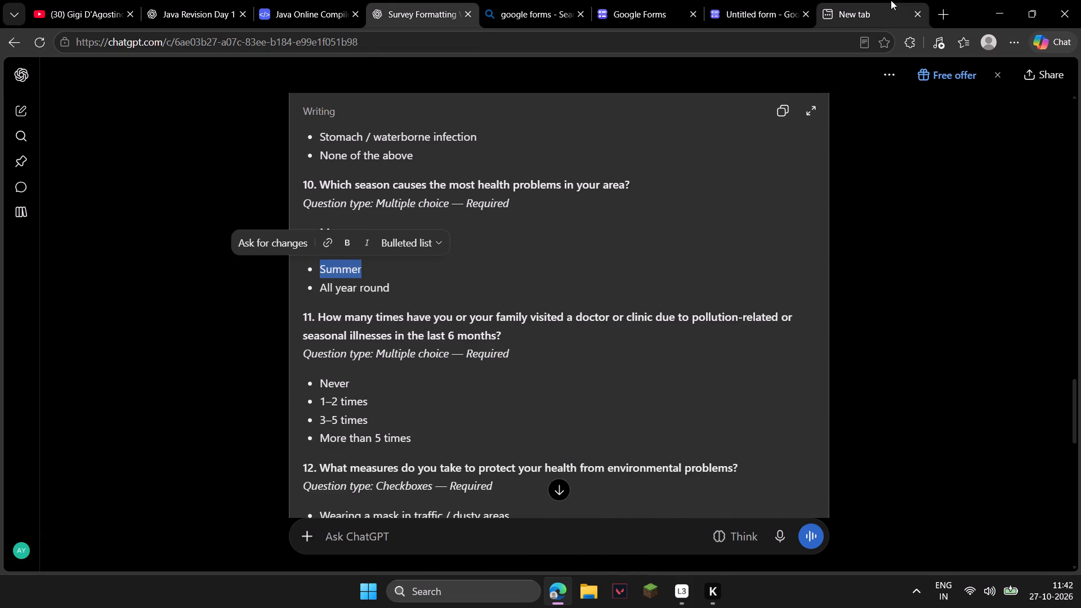
{"action": "left_click", "coordinate": [891, 0]}
{"action": "left_click", "coordinate": [770, 0]}
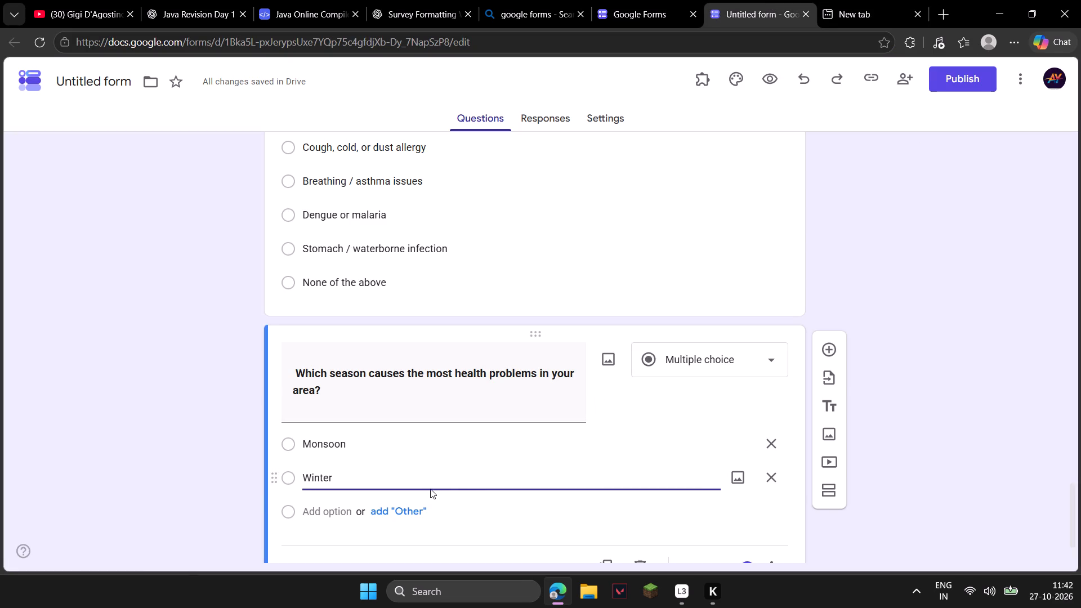
{"action": "left_click", "coordinate": [334, 510]}
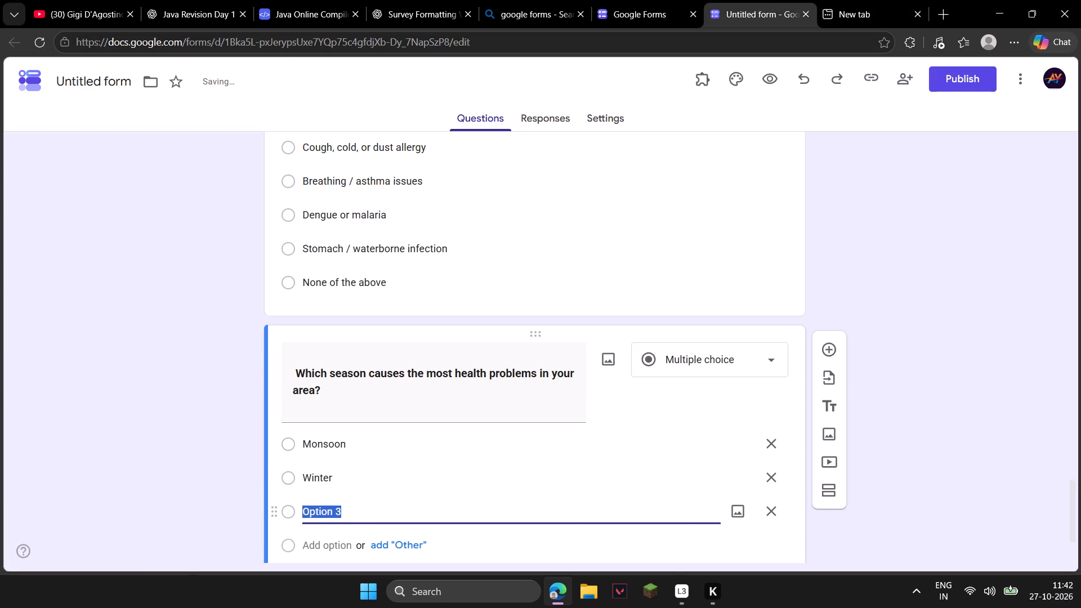
{"action": "key", "text": "BackSpace"}
{"action": "key", "text": "ctrl+v"}
Add a fourth option to the season question reading "All year round", copied from the ChatGPT draft.
{"action": "scroll", "coordinate": [334, 510], "scroll_direction": "down", "scroll_amount": 4}
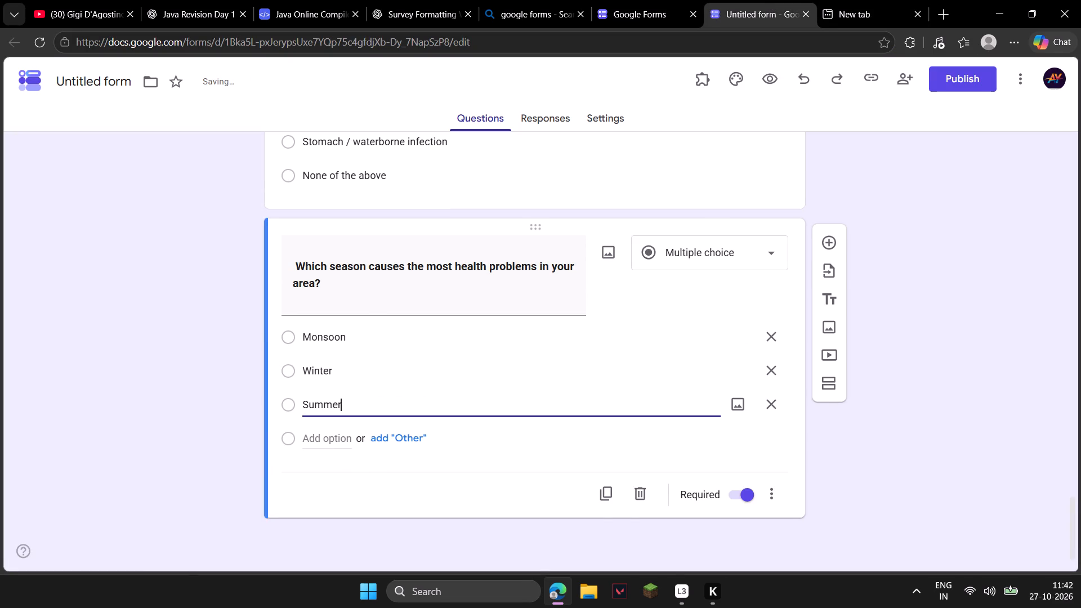
{"action": "left_click", "coordinate": [332, 445]}
{"action": "key", "text": "BackSpace"}
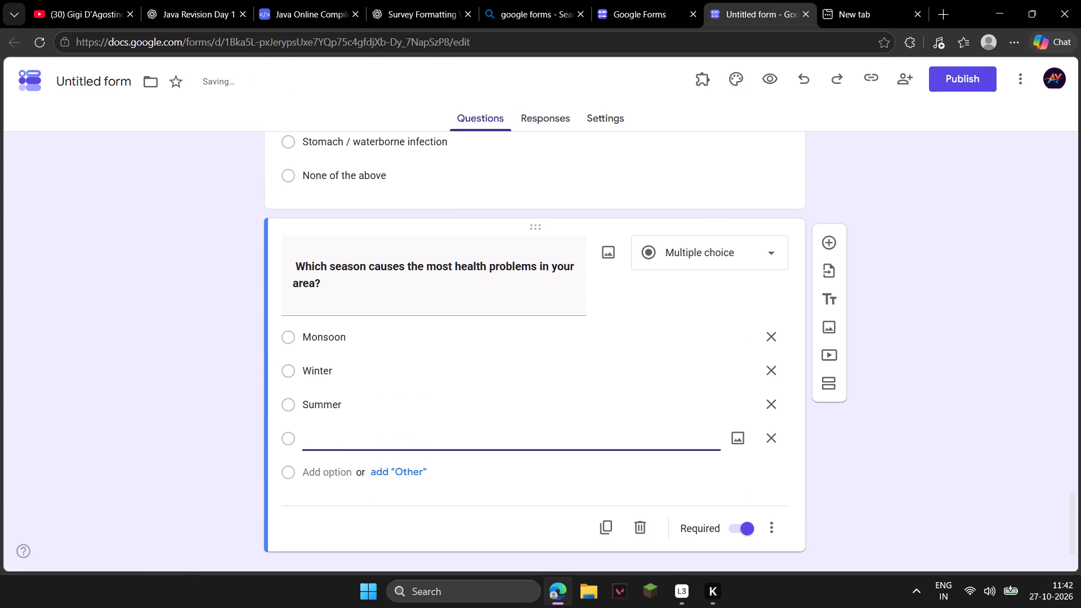
{"action": "left_click", "coordinate": [444, 0]}
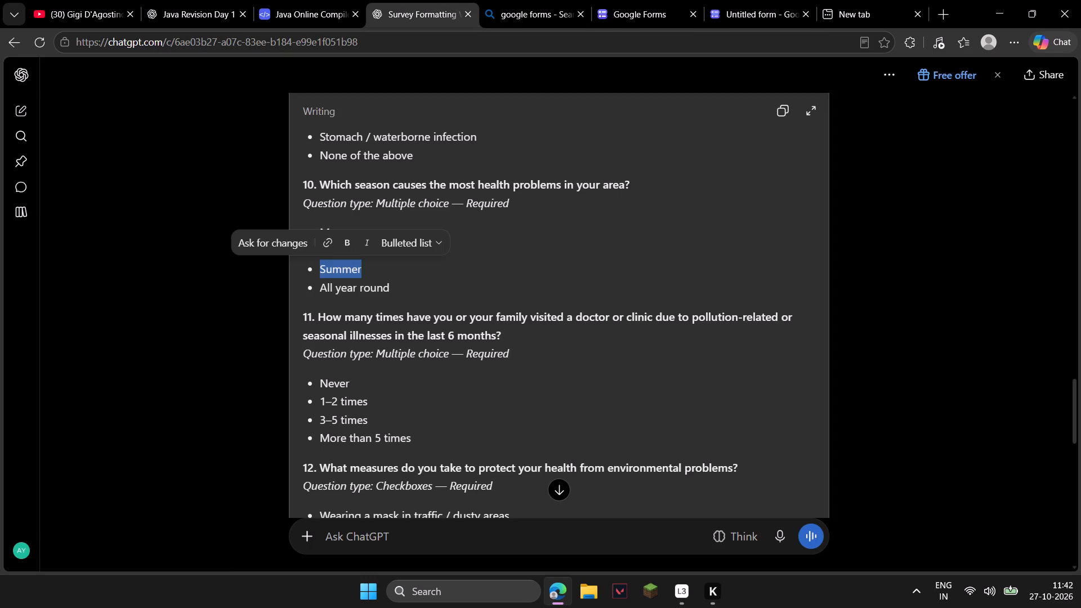
{"action": "left_click_drag", "start_coordinate": [388, 291], "coordinate": [311, 288]}
{"action": "right_click", "coordinate": [332, 289]}
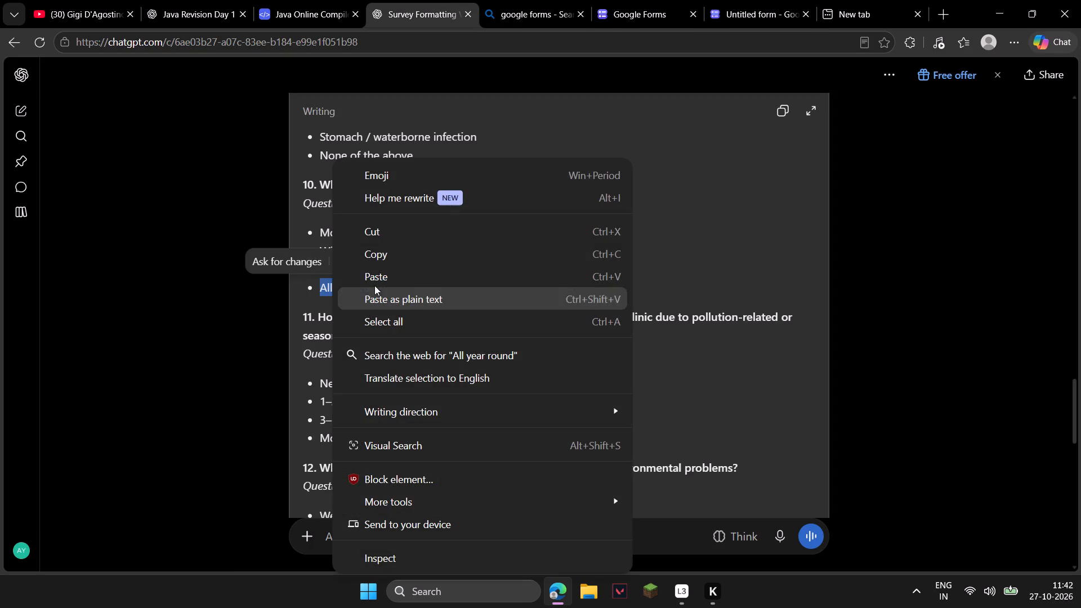
{"action": "left_click", "coordinate": [405, 254]}
{"action": "left_click", "coordinate": [892, 0]}
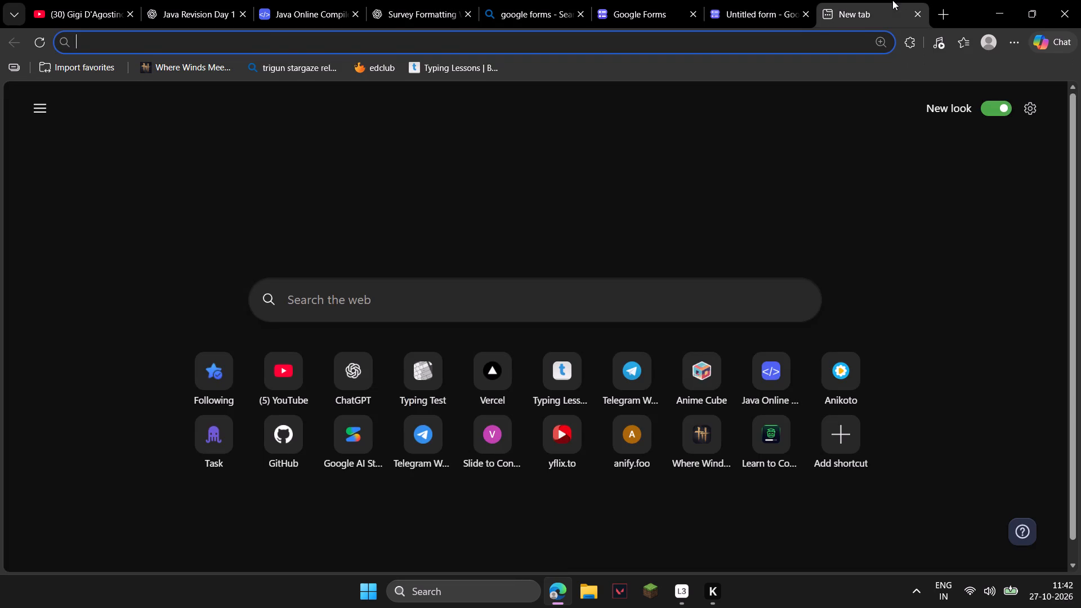
{"action": "left_click", "coordinate": [766, 0]}
{"action": "left_click_drag", "start_coordinate": [367, 441], "coordinate": [302, 437]}
{"action": "key", "text": "BackSpace"}
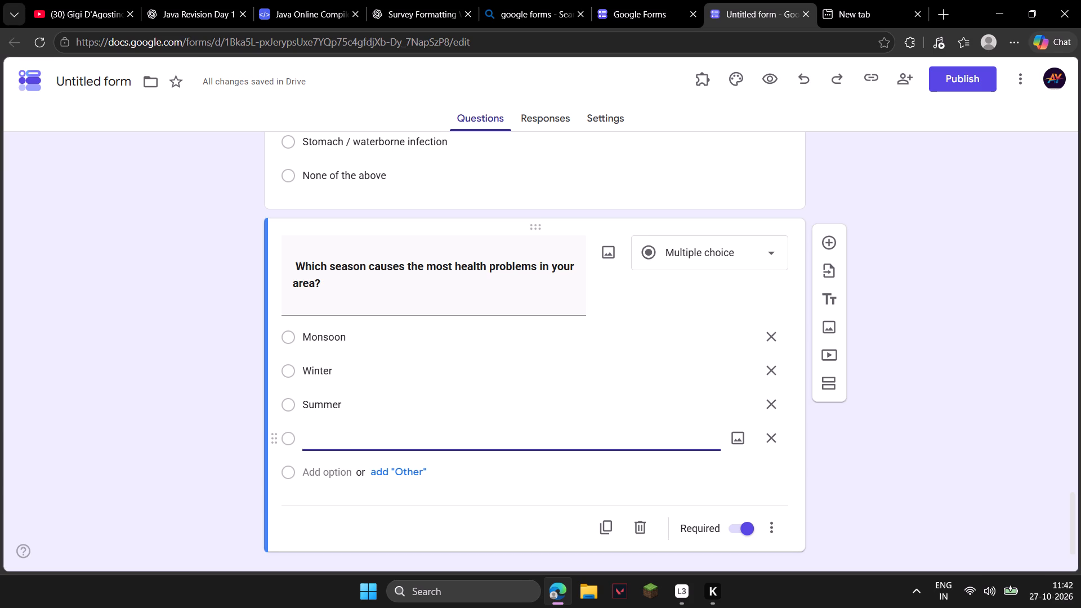
{"action": "key", "text": "ctrl+v"}
{"action": "left_click", "coordinate": [225, 406]}
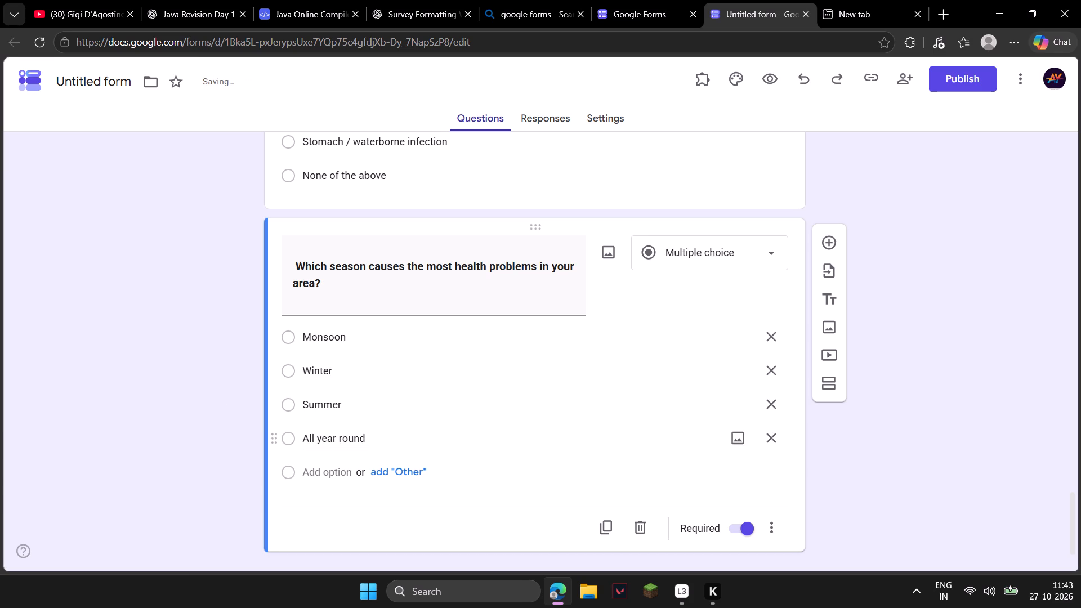
Add a question titled "How many times have you or your family visited a doctor or clinic due to pollution-related or seasonal illnesses in the last 6 months?".
{"action": "left_click", "coordinate": [833, 242]}
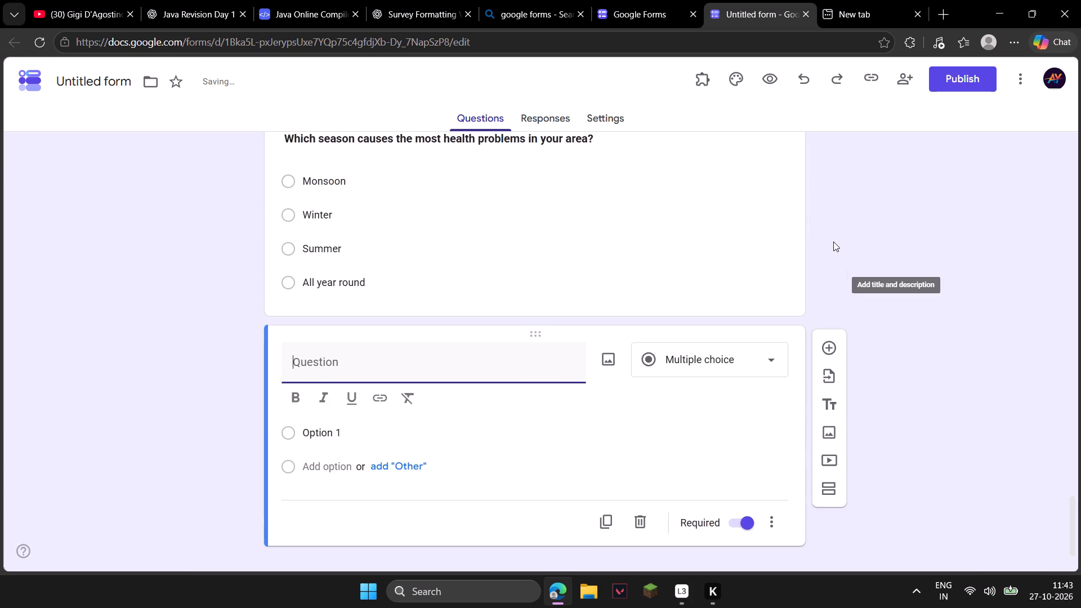
{"action": "left_click", "coordinate": [417, 0]}
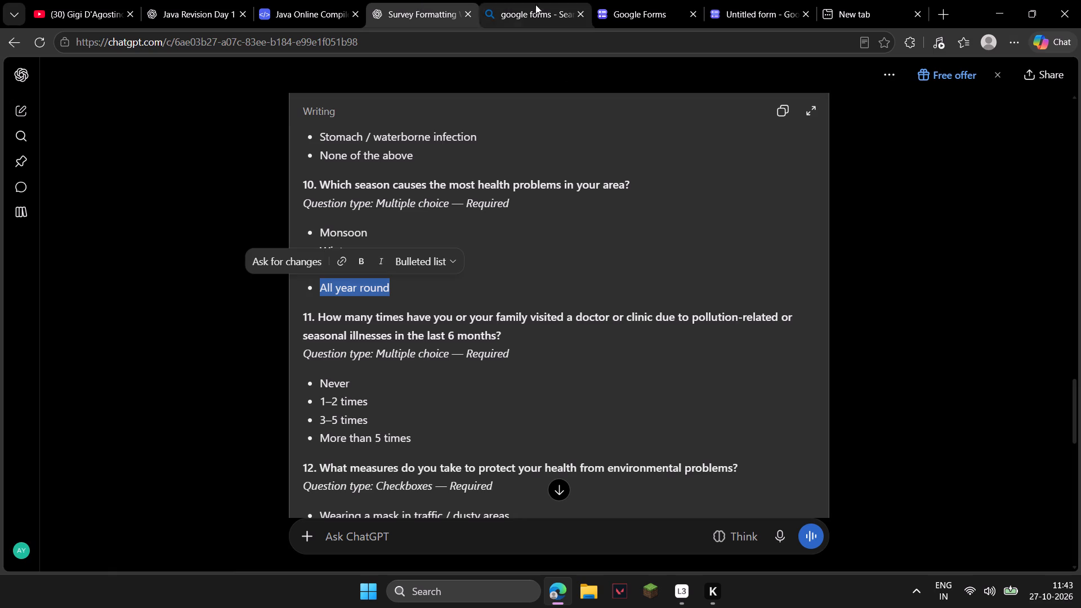
{"action": "left_click", "coordinate": [422, 305]}
{"action": "left_click_drag", "start_coordinate": [320, 314], "coordinate": [367, 340]}
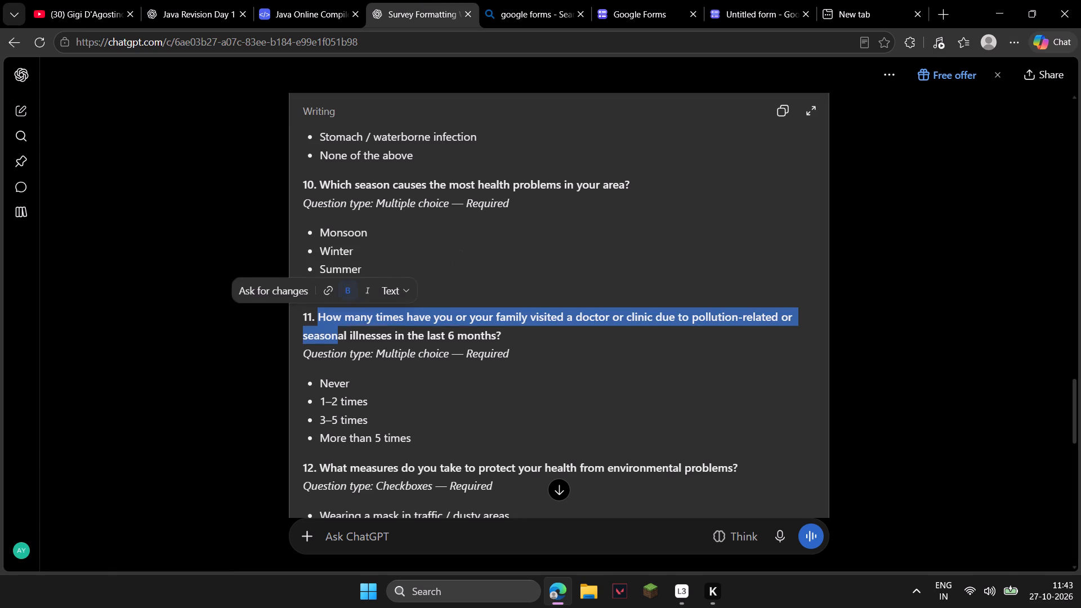
{"action": "left_click_drag", "start_coordinate": [367, 340], "coordinate": [511, 335]}
{"action": "right_click", "coordinate": [511, 335]}
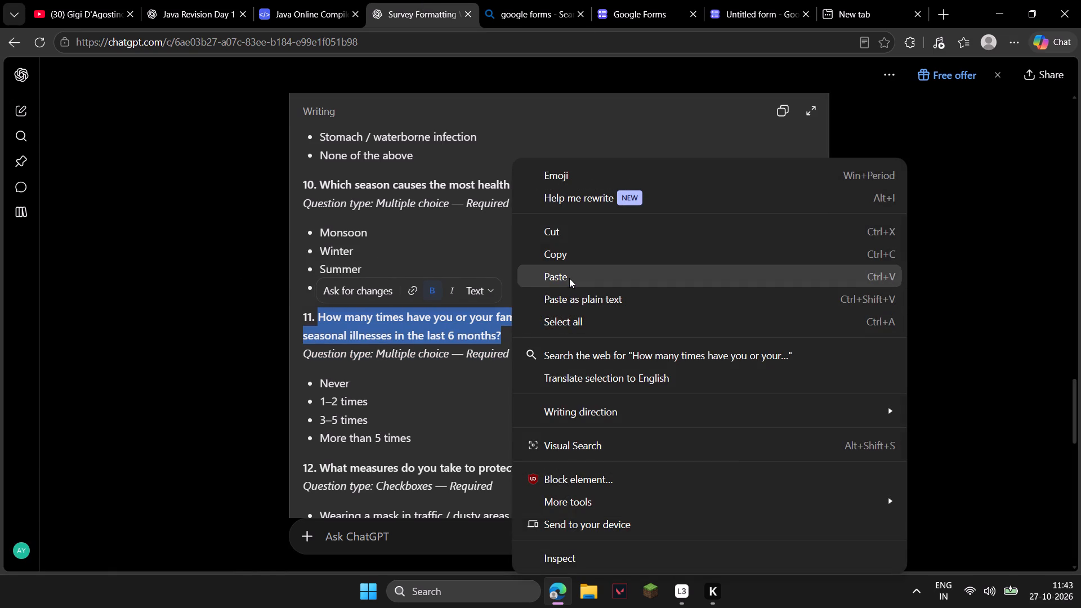
{"action": "left_click", "coordinate": [567, 258]}
{"action": "left_click", "coordinate": [857, 0]}
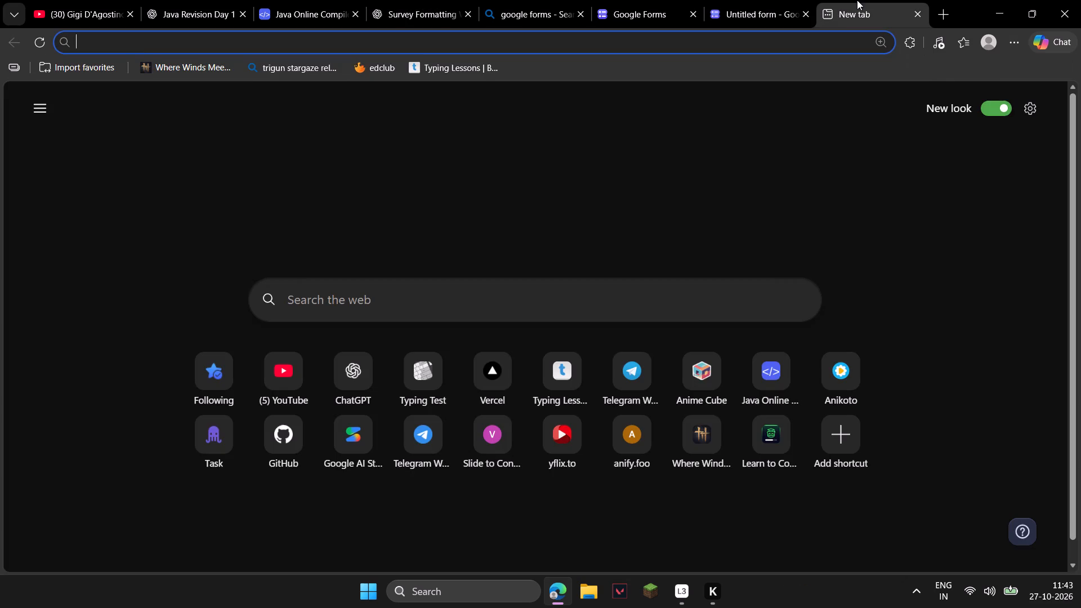
{"action": "left_click", "coordinate": [759, 0]}
{"action": "left_click", "coordinate": [390, 357]}
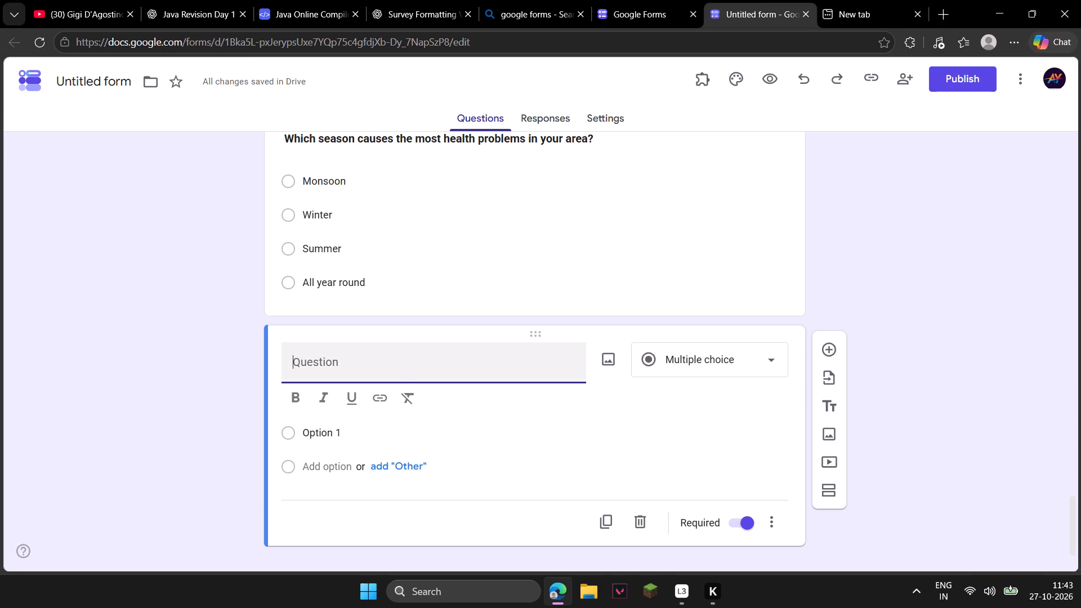
{"action": "key", "text": "ctrl+v"}
Set the first option of the doctor visits question to "Never", copied from the ChatGPT draft.
{"action": "scroll", "coordinate": [320, 351], "scroll_direction": "down", "scroll_amount": 5}
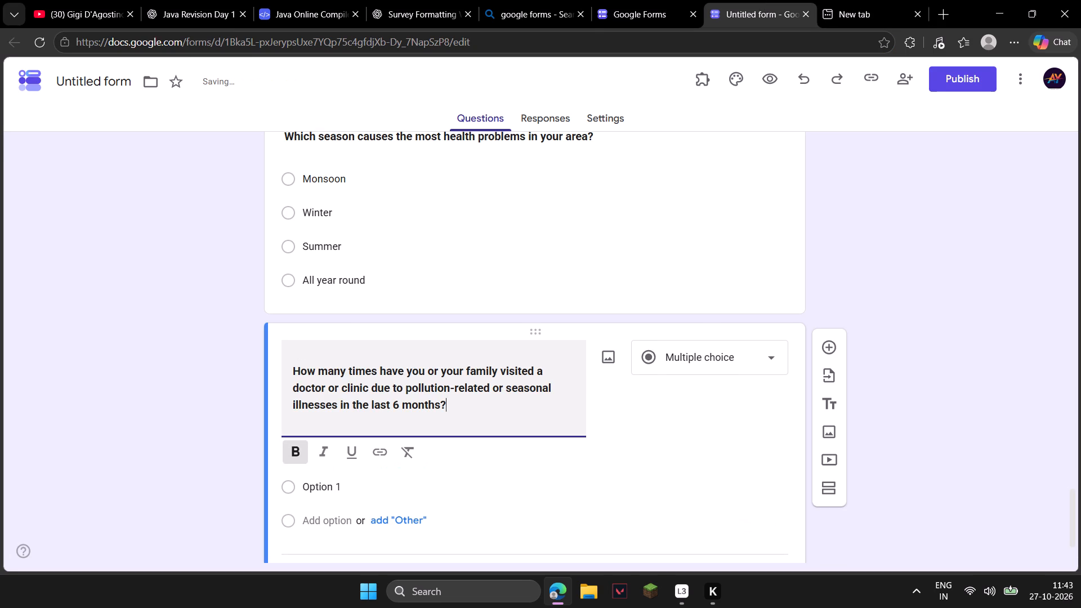
{"action": "left_click", "coordinate": [426, 0]}
{"action": "left_click", "coordinate": [381, 361]}
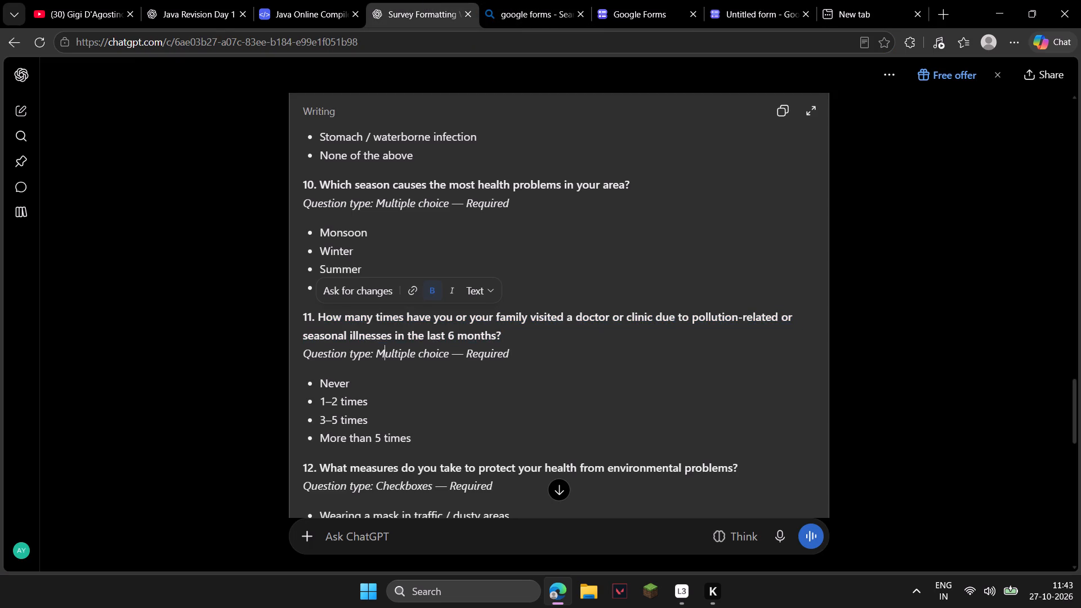
{"action": "left_click_drag", "start_coordinate": [354, 383], "coordinate": [311, 383]}
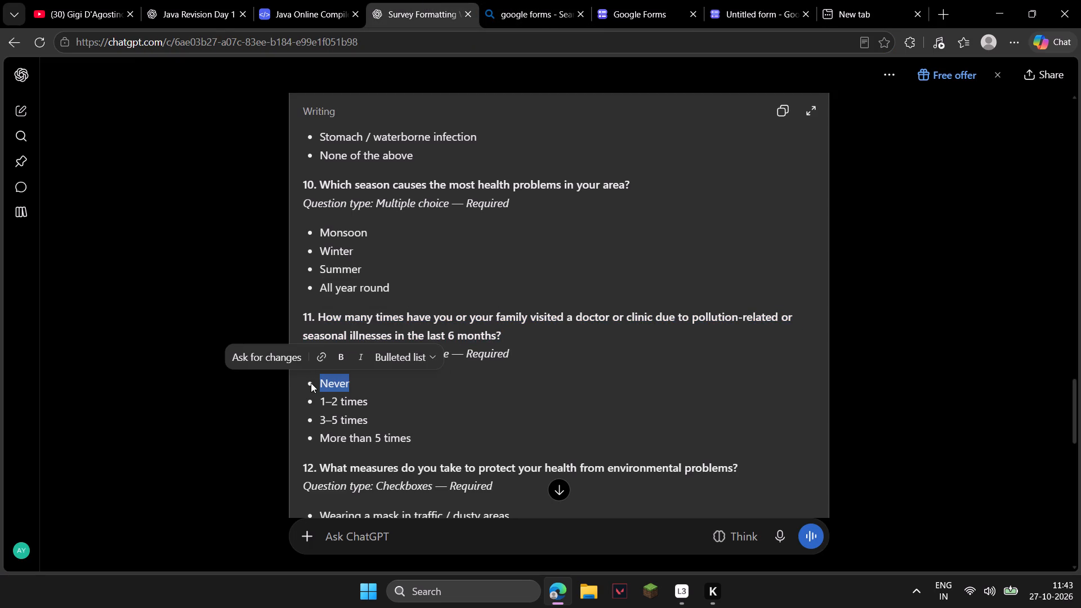
{"action": "right_click", "coordinate": [337, 374]}
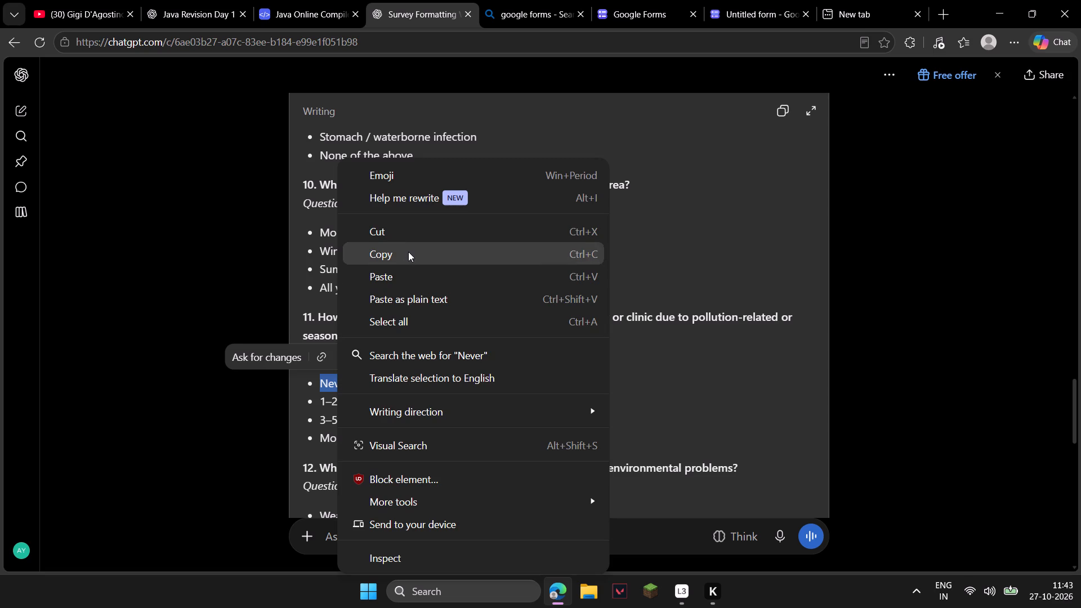
{"action": "left_click", "coordinate": [408, 252]}
{"action": "left_click", "coordinate": [748, 0]}
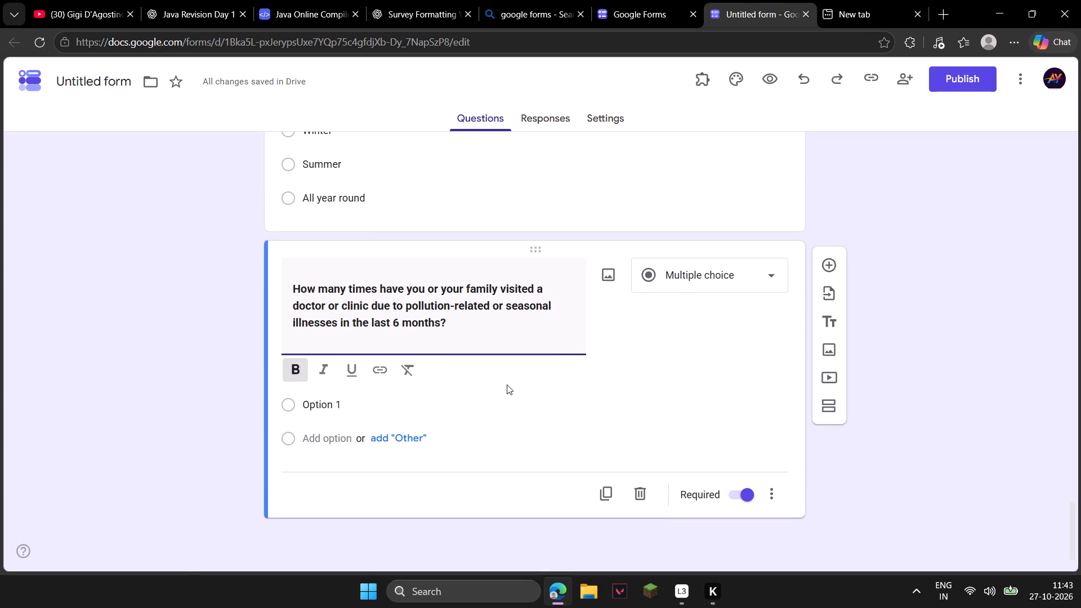
{"action": "left_click", "coordinate": [350, 405]}
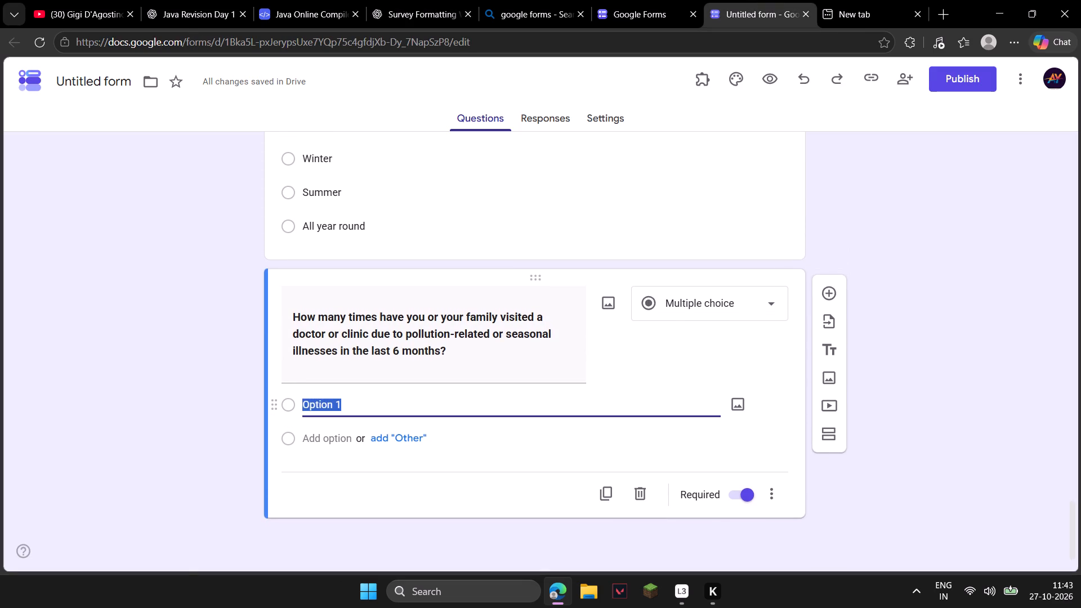
{"action": "key", "text": "BackSpace"}
{"action": "key", "text": "ctrl+v"}
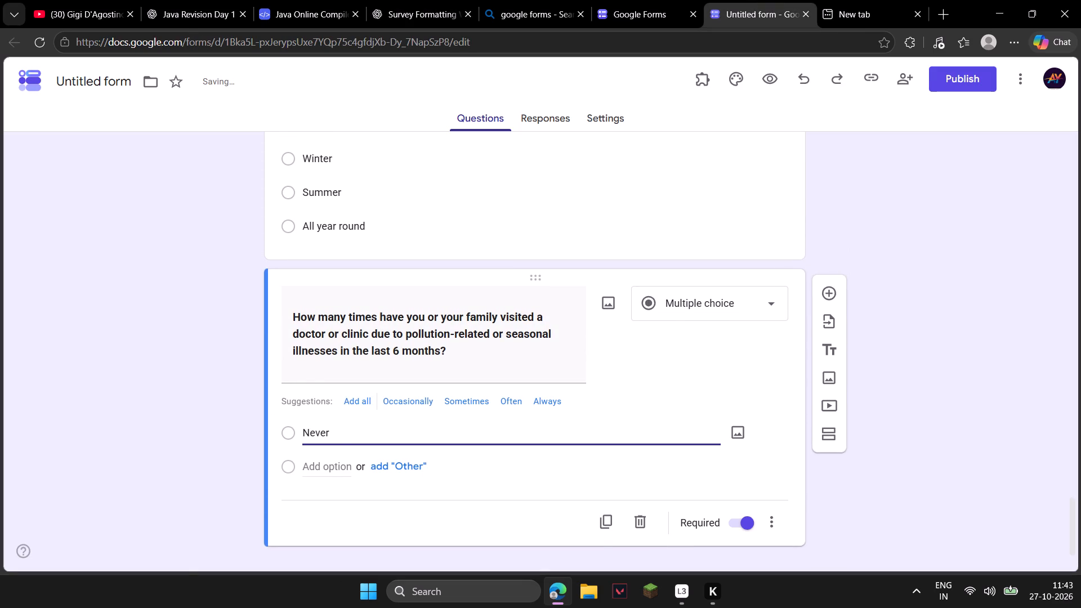
Add all the suggested options to the doctor visits question: "Occasionally", "Sometimes", "Often" and "Always".
{"action": "left_click", "coordinate": [331, 465]}
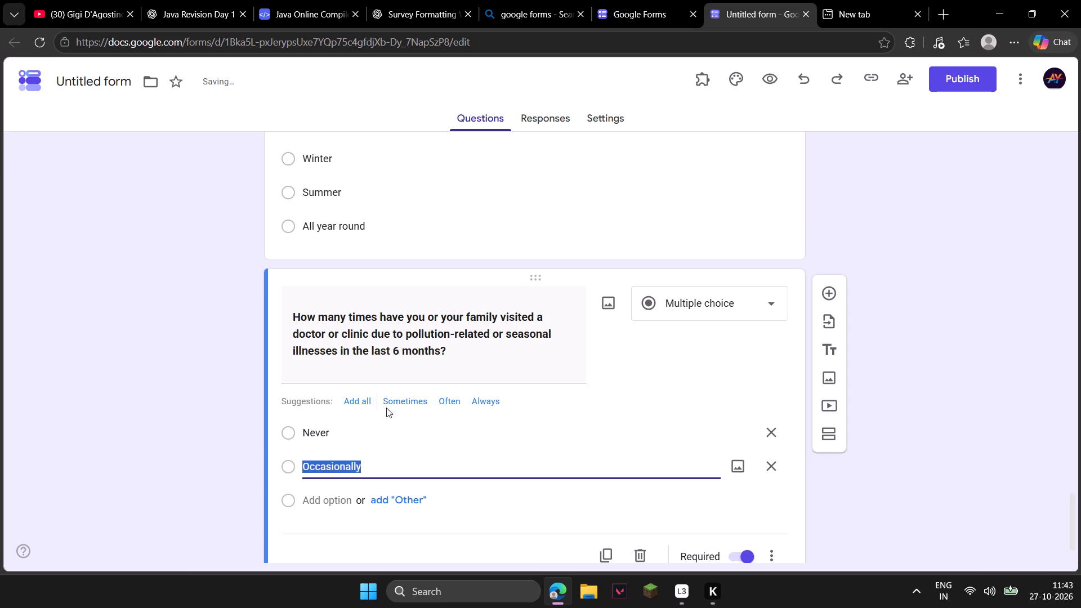
{"action": "left_click", "coordinate": [358, 403]}
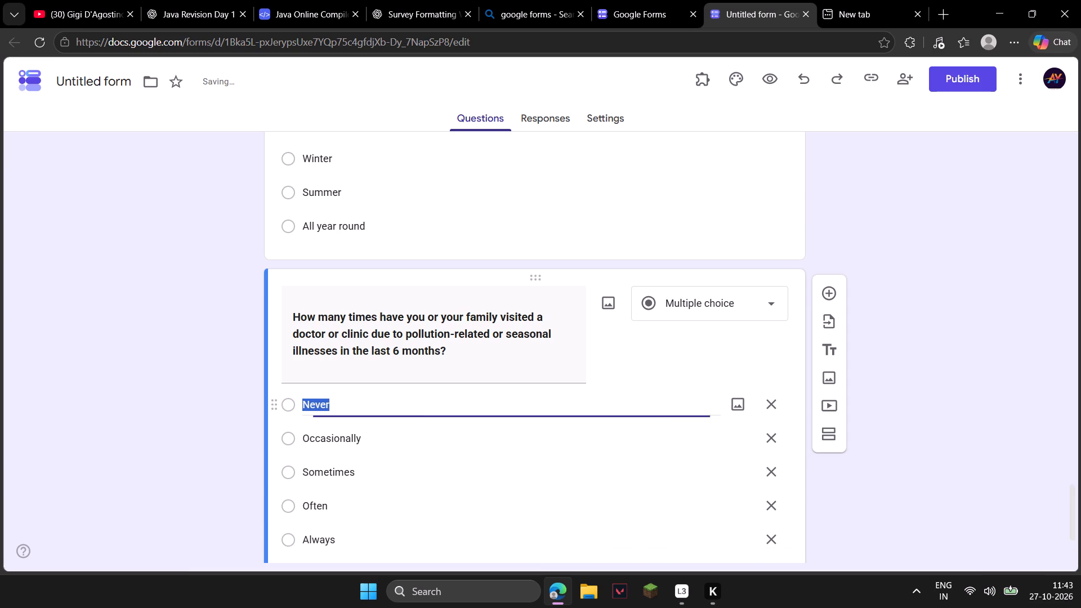
{"action": "left_click", "coordinate": [187, 428]}
{"action": "scroll", "coordinate": [187, 428], "scroll_direction": "down", "scroll_amount": 2}
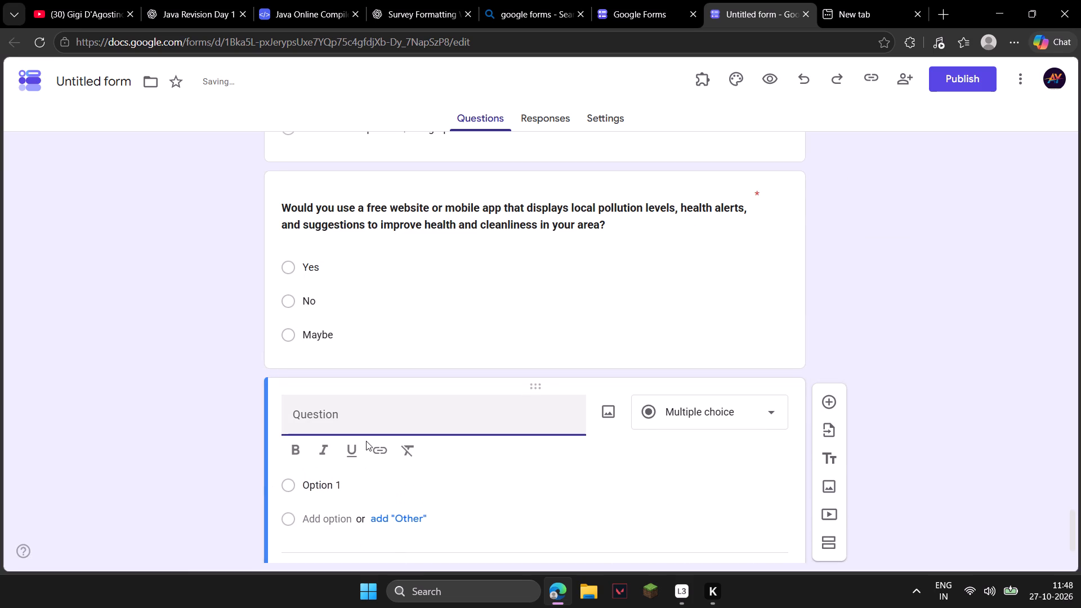
{"action": "left_click", "coordinate": [356, 418]}
{"action": "key", "text": "ctrl+v"}
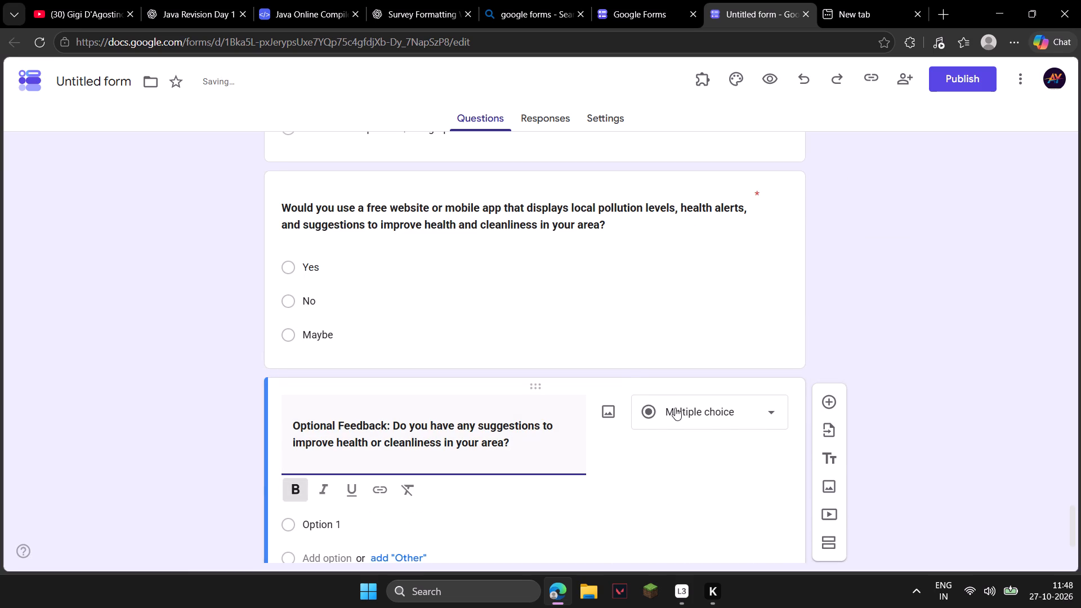
Change the Optional Feedback question's type to Short answer.
{"action": "left_click", "coordinate": [678, 409]}
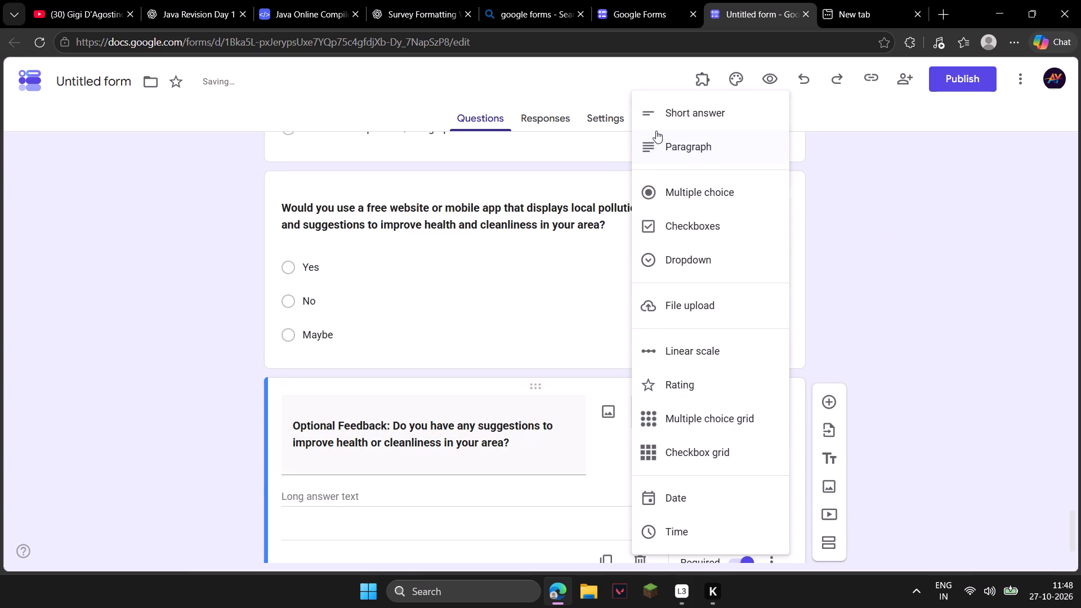
{"action": "left_click", "coordinate": [659, 111]}
{"action": "scroll", "coordinate": [704, 332], "scroll_direction": "down", "scroll_amount": 3}
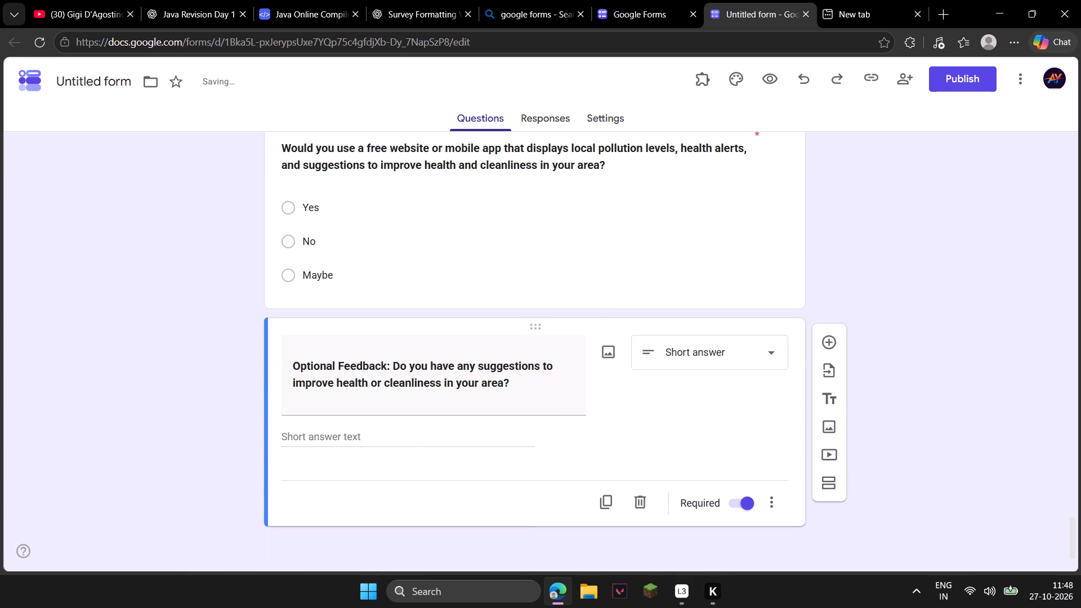
Make the Optional Feedback question not required.
{"action": "left_click", "coordinate": [747, 494]}
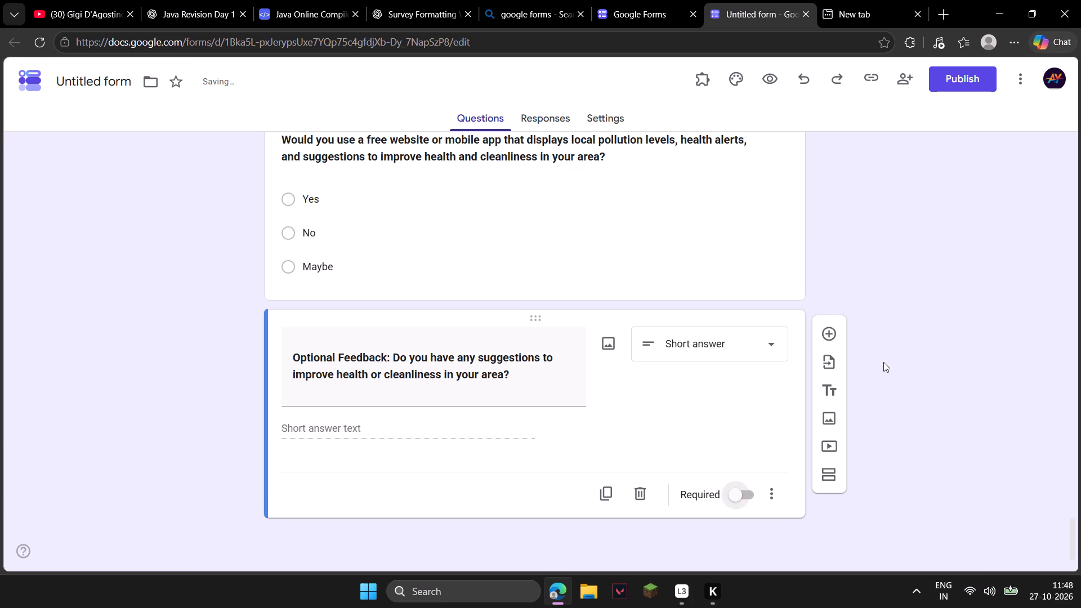
Review the whole form from the email and name fields through both sections to the Optional Feedback question.
{"action": "scroll", "coordinate": [883, 362], "scroll_direction": "up", "scroll_amount": 12}
{"action": "scroll", "coordinate": [883, 362], "scroll_direction": "up", "scroll_amount": 17}
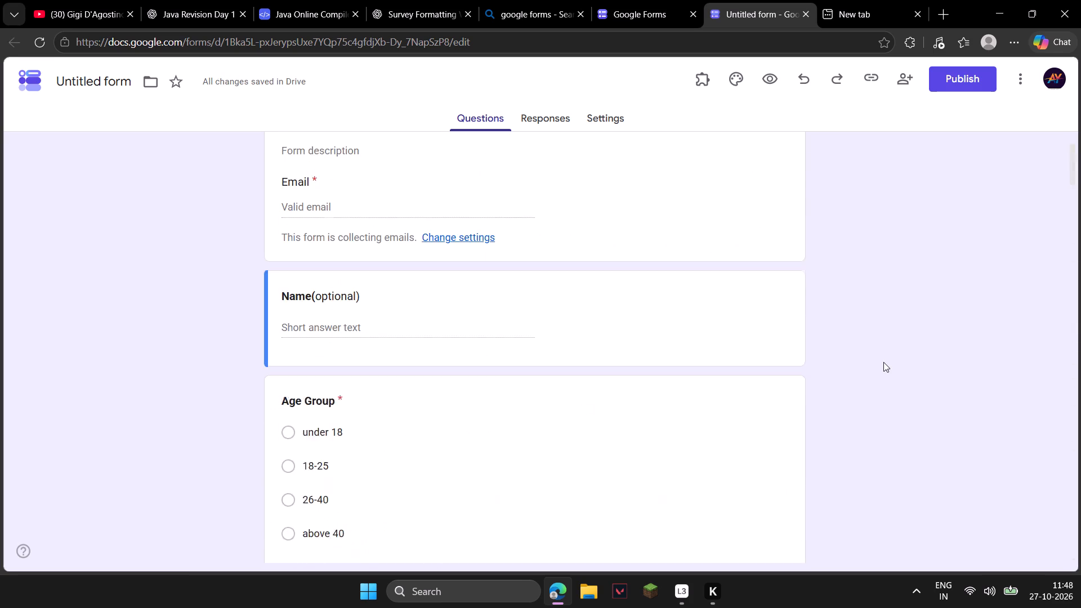
{"action": "scroll", "coordinate": [883, 362], "scroll_direction": "down", "scroll_amount": 7}
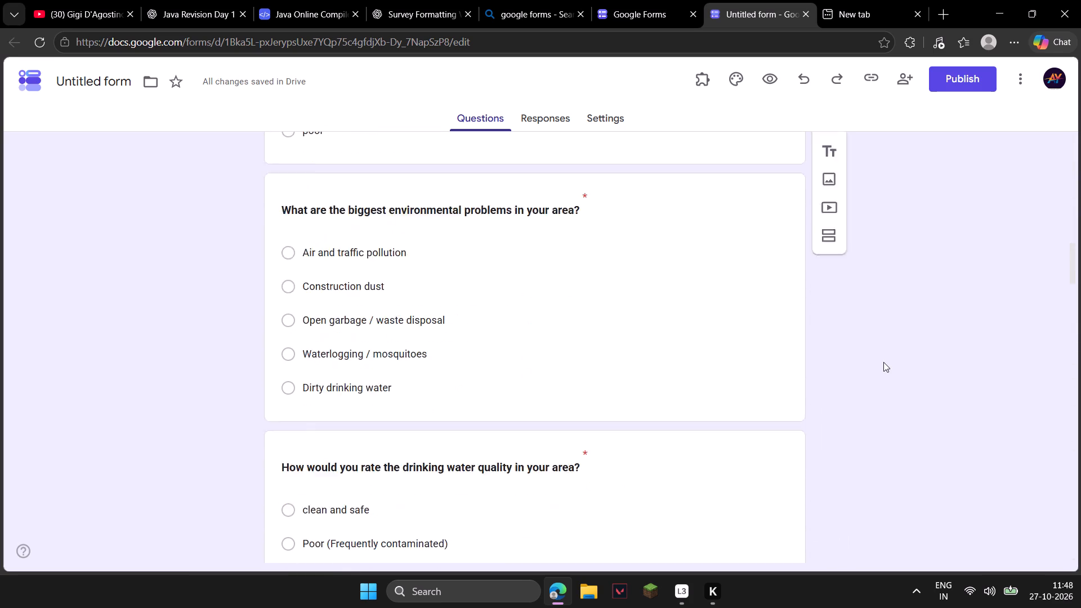
{"action": "scroll", "coordinate": [883, 362], "scroll_direction": "down", "scroll_amount": 9}
{"action": "scroll", "coordinate": [891, 364], "scroll_direction": "up", "scroll_amount": 3}
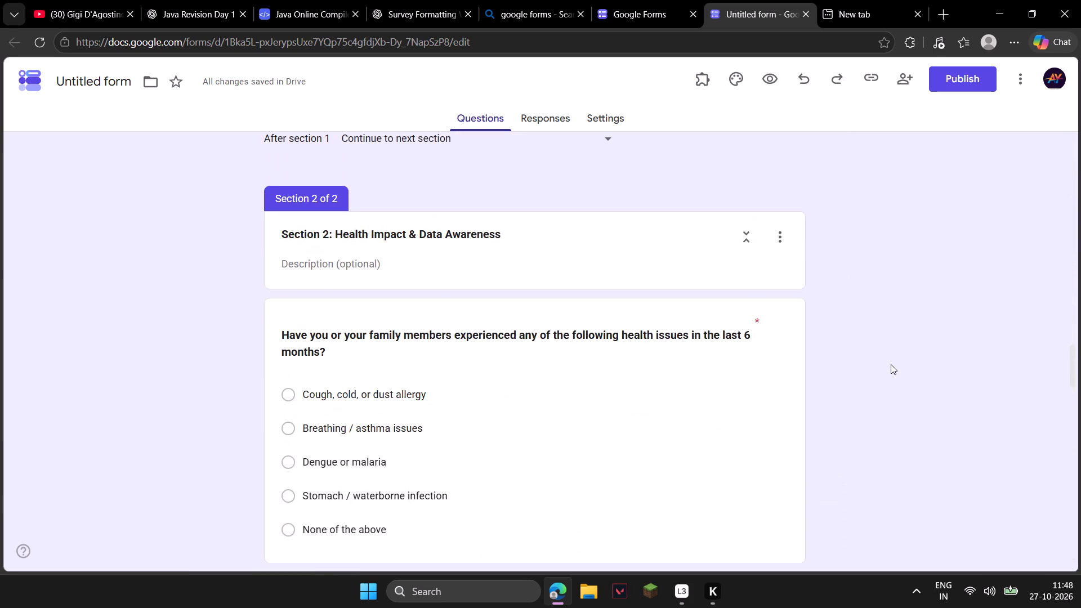
{"action": "scroll", "coordinate": [891, 364], "scroll_direction": "up", "scroll_amount": 2}
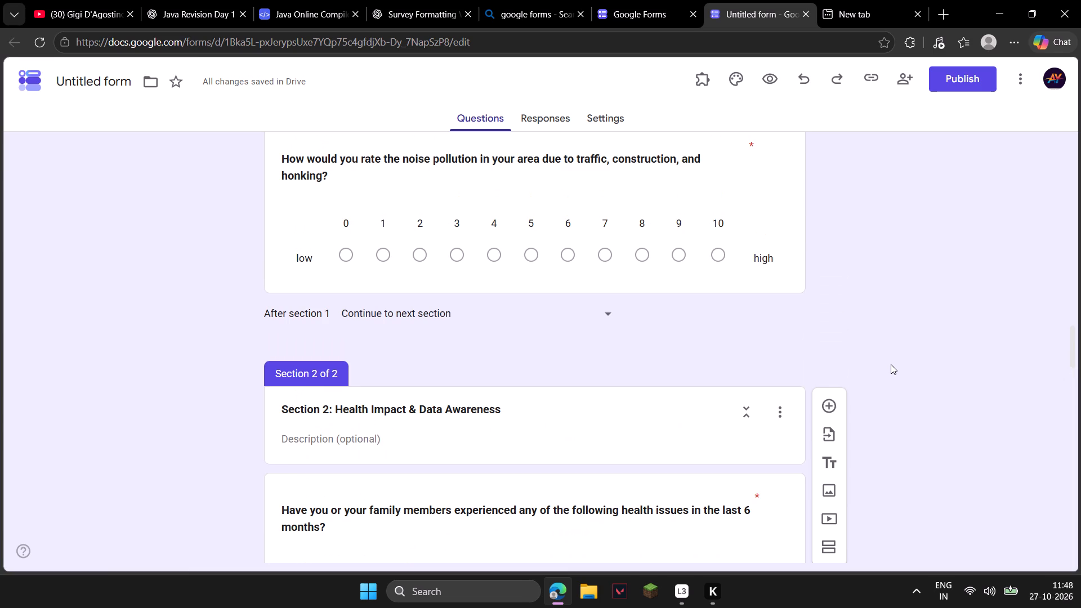
{"action": "scroll", "coordinate": [891, 364], "scroll_direction": "down", "scroll_amount": 10}
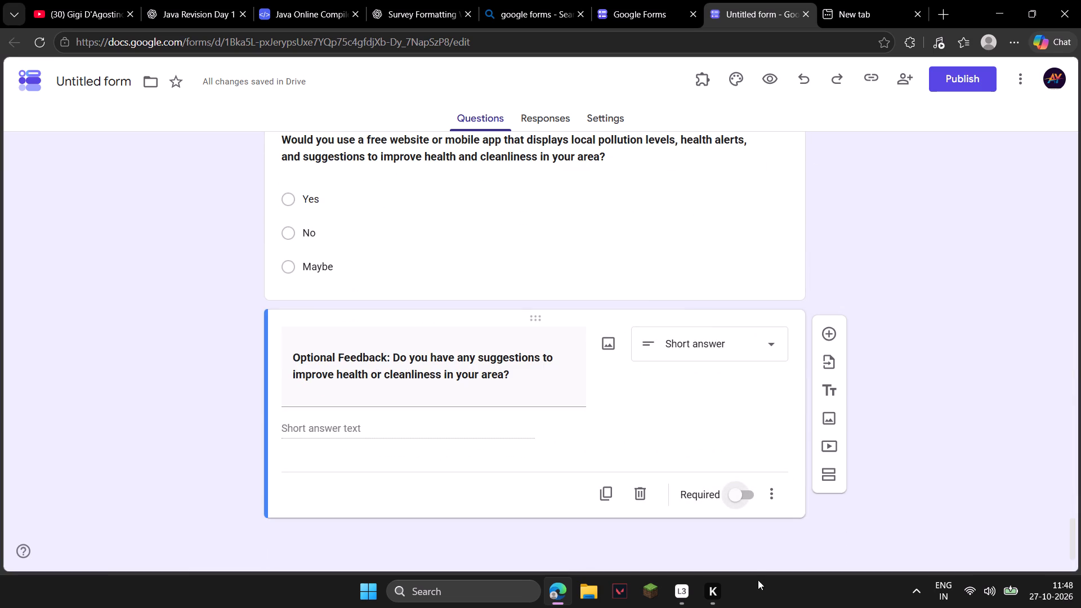
{"action": "left_click", "coordinate": [934, 293]}
Switch to Loggy3, stop the running recording and minimize its window to return to the form.
{"action": "left_click", "coordinate": [685, 587]}
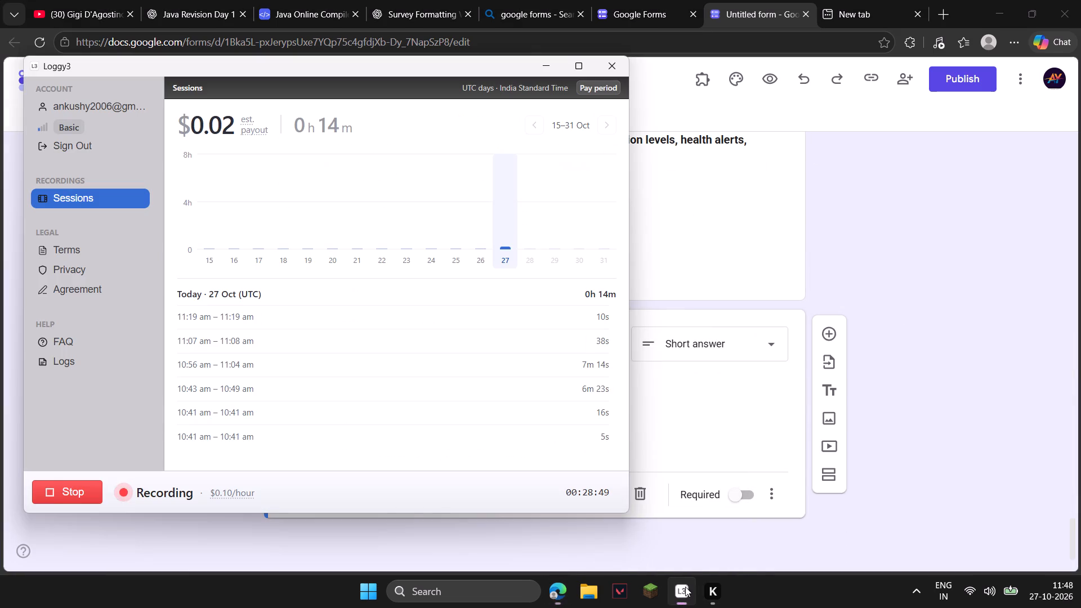
{"action": "left_click", "coordinate": [76, 488]}
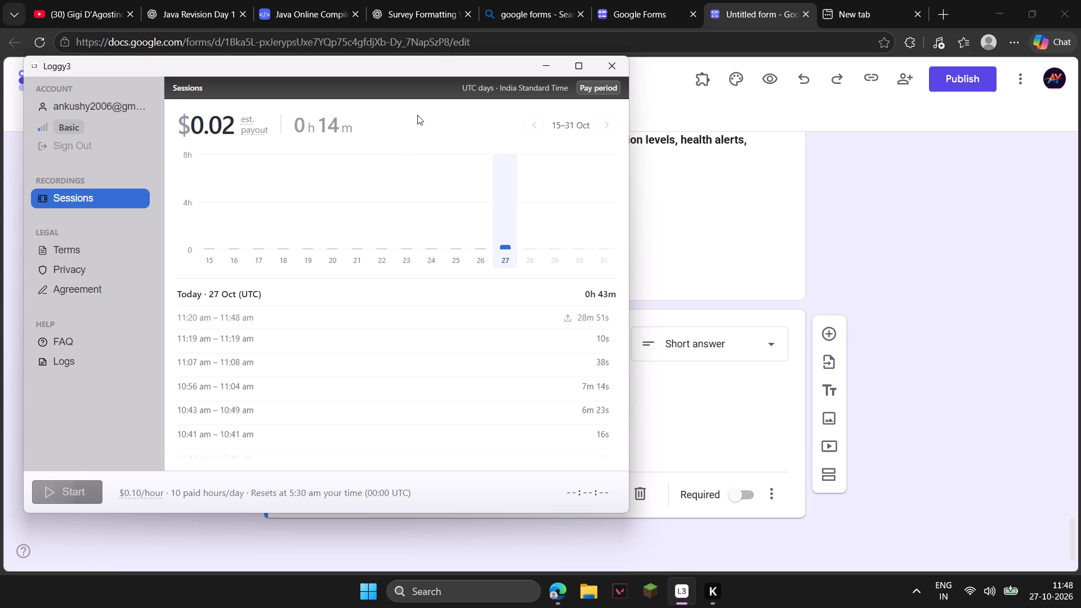
{"action": "left_click", "coordinate": [545, 61]}
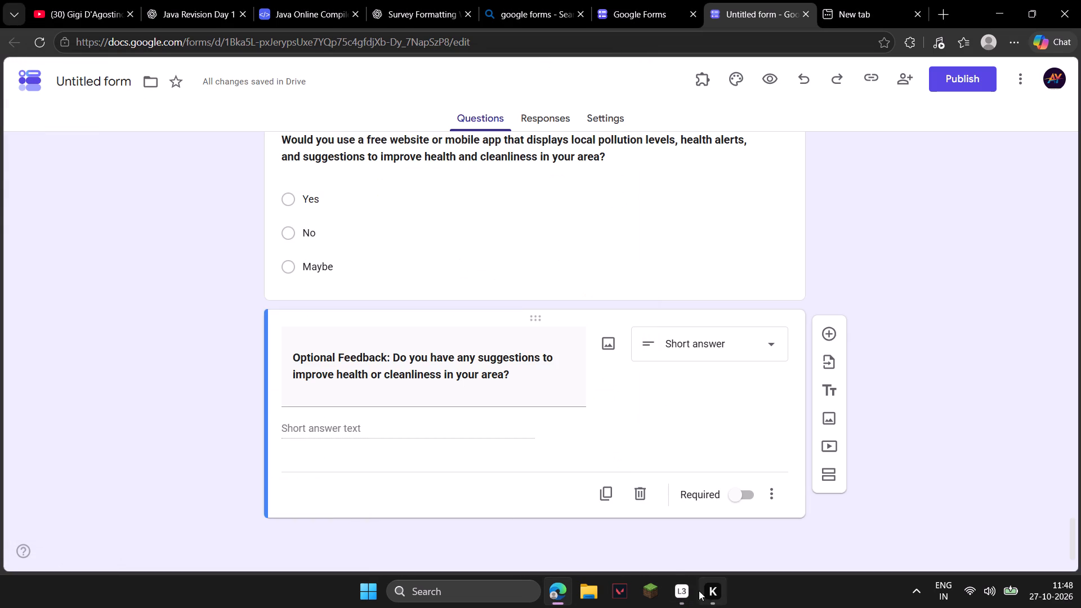